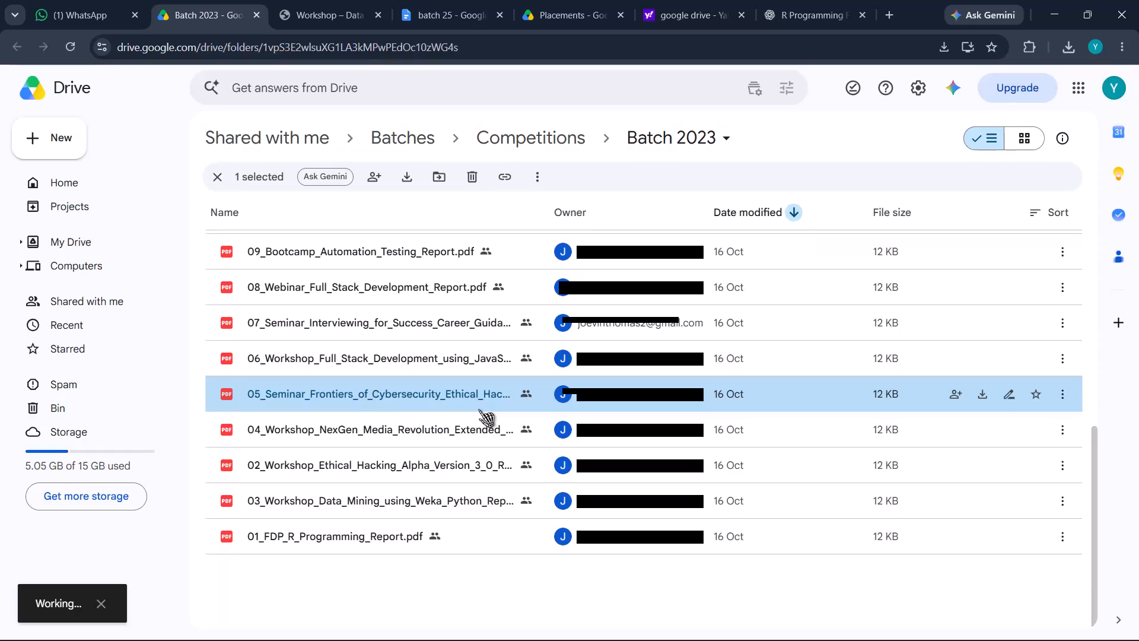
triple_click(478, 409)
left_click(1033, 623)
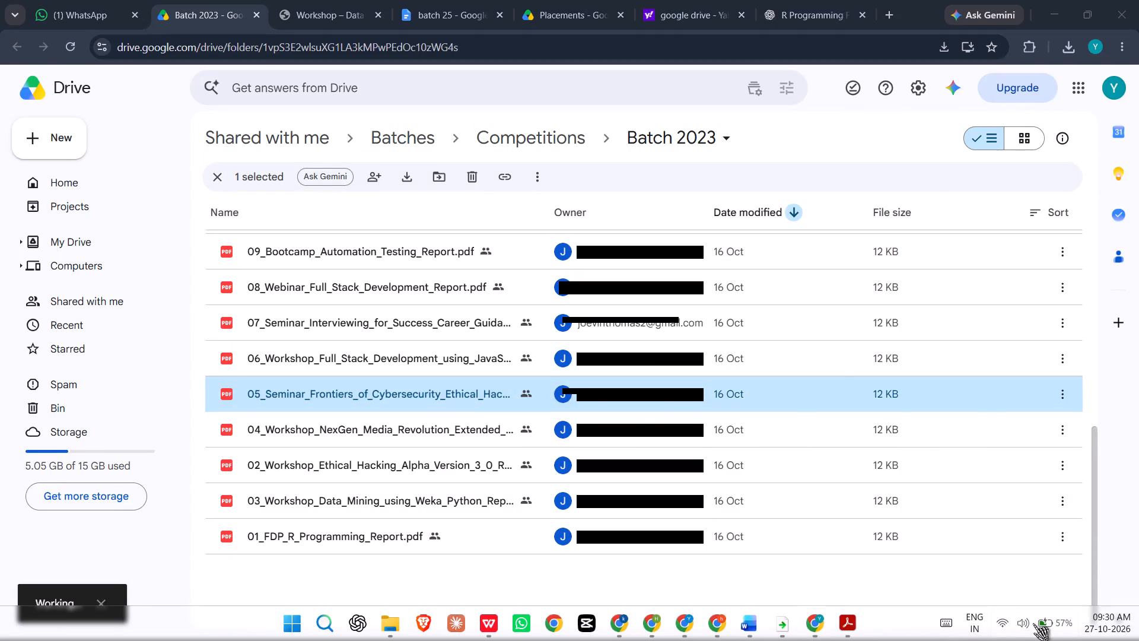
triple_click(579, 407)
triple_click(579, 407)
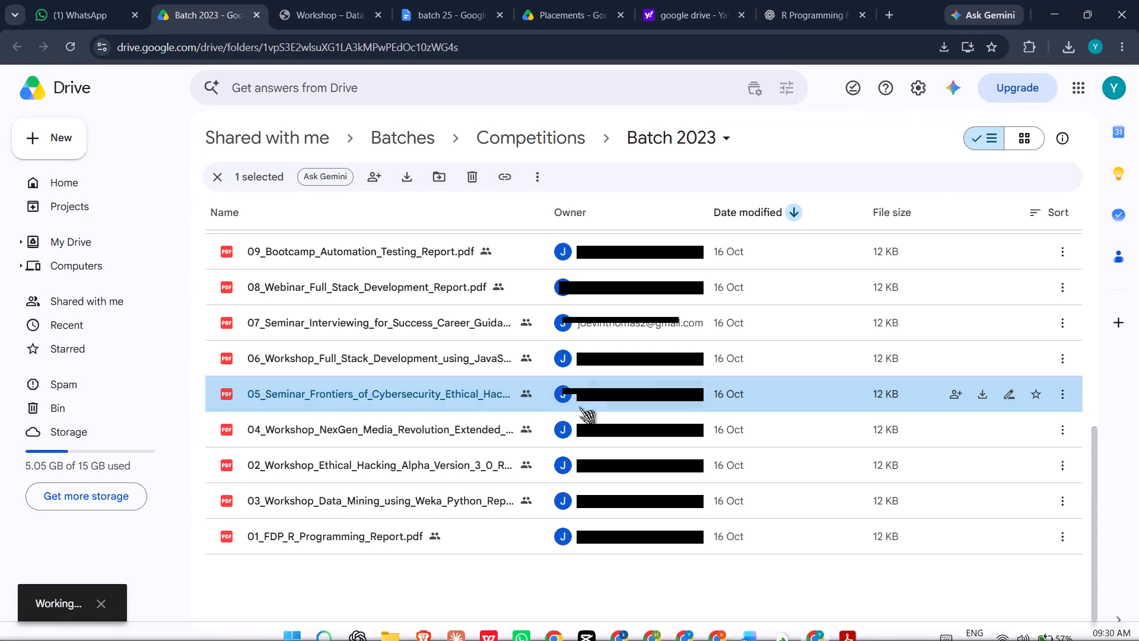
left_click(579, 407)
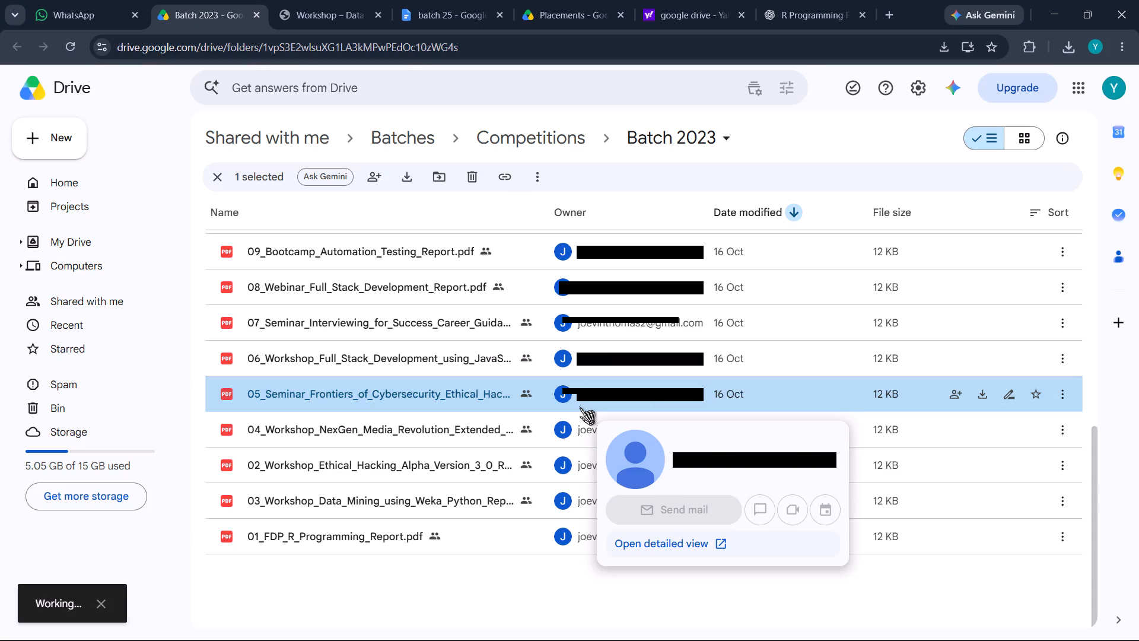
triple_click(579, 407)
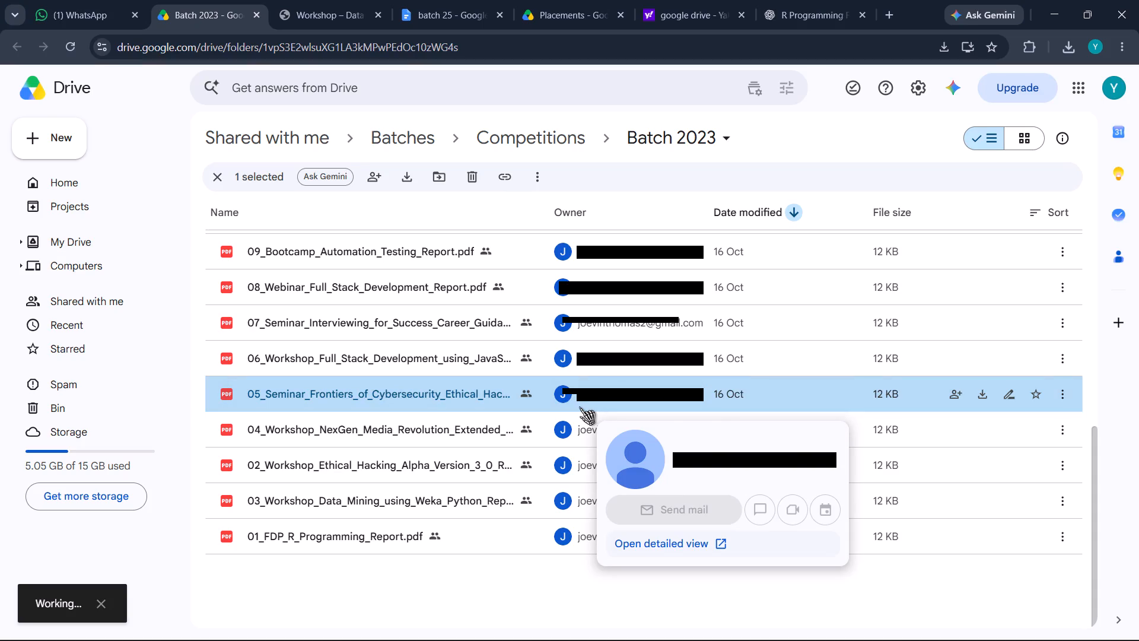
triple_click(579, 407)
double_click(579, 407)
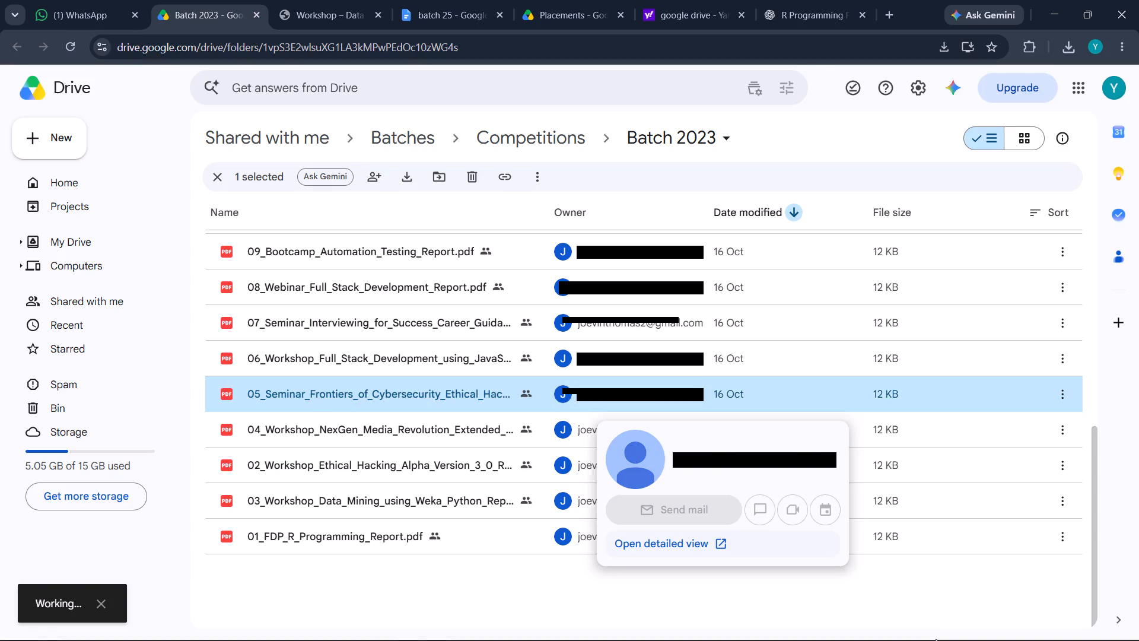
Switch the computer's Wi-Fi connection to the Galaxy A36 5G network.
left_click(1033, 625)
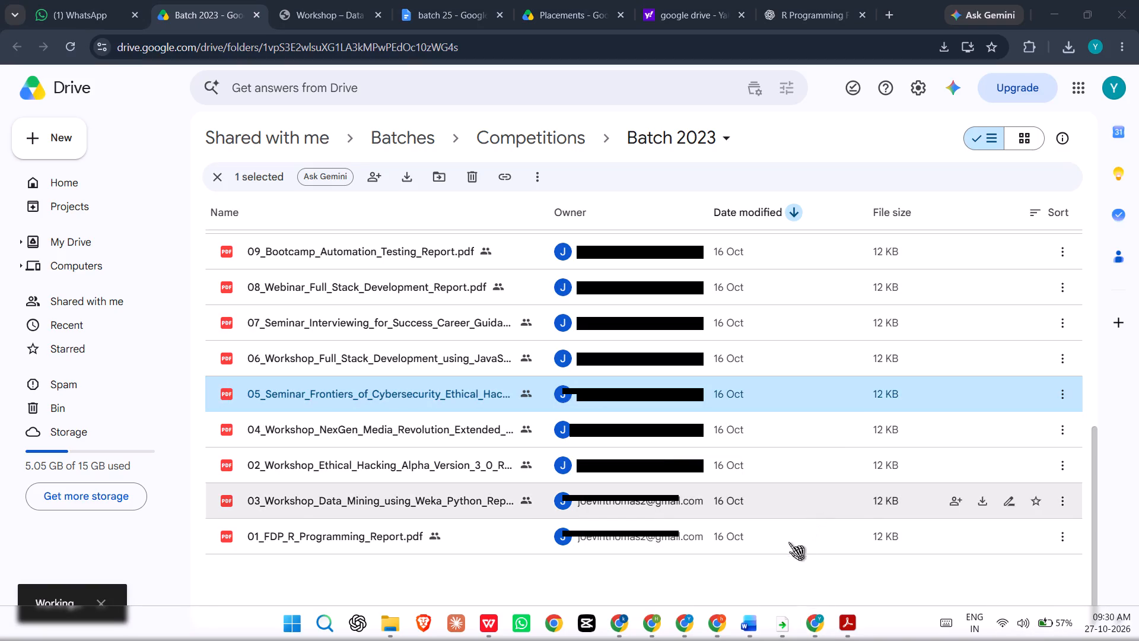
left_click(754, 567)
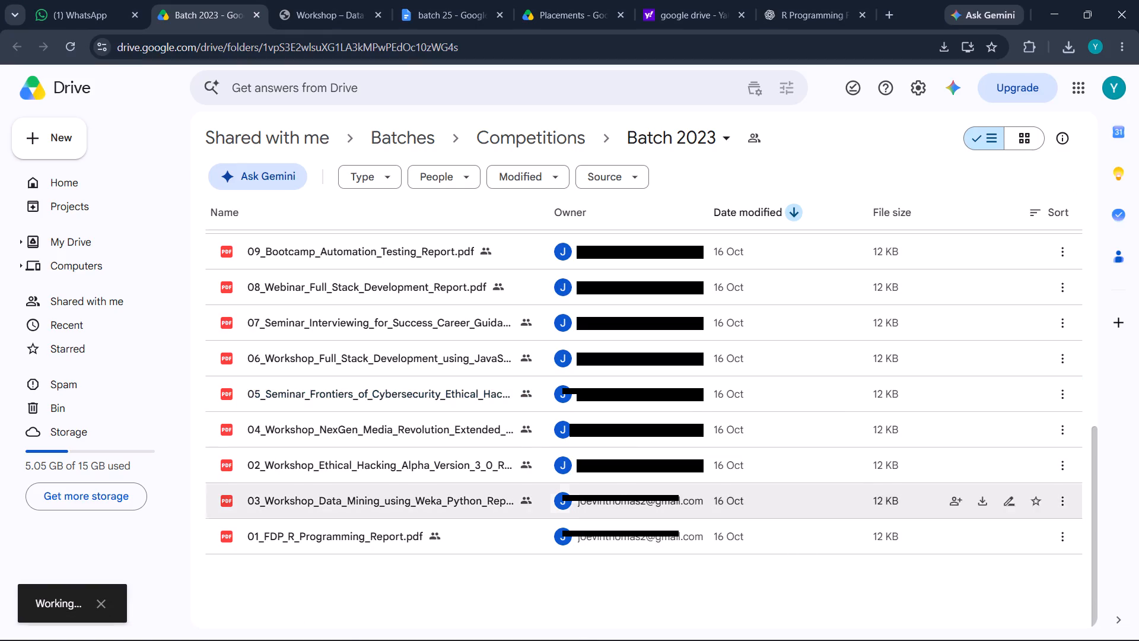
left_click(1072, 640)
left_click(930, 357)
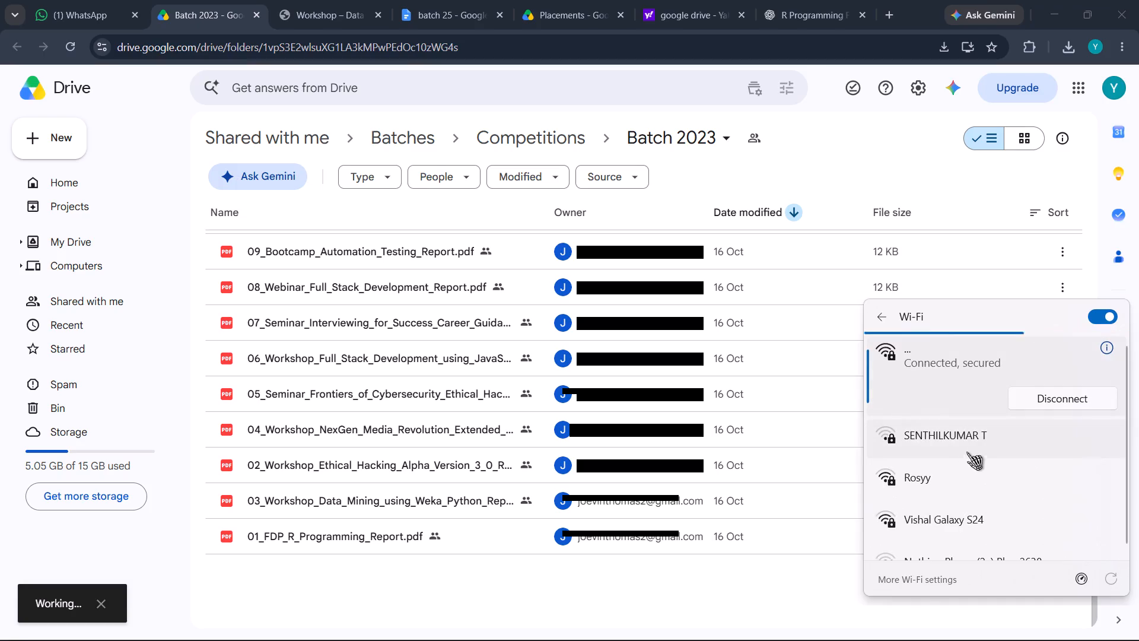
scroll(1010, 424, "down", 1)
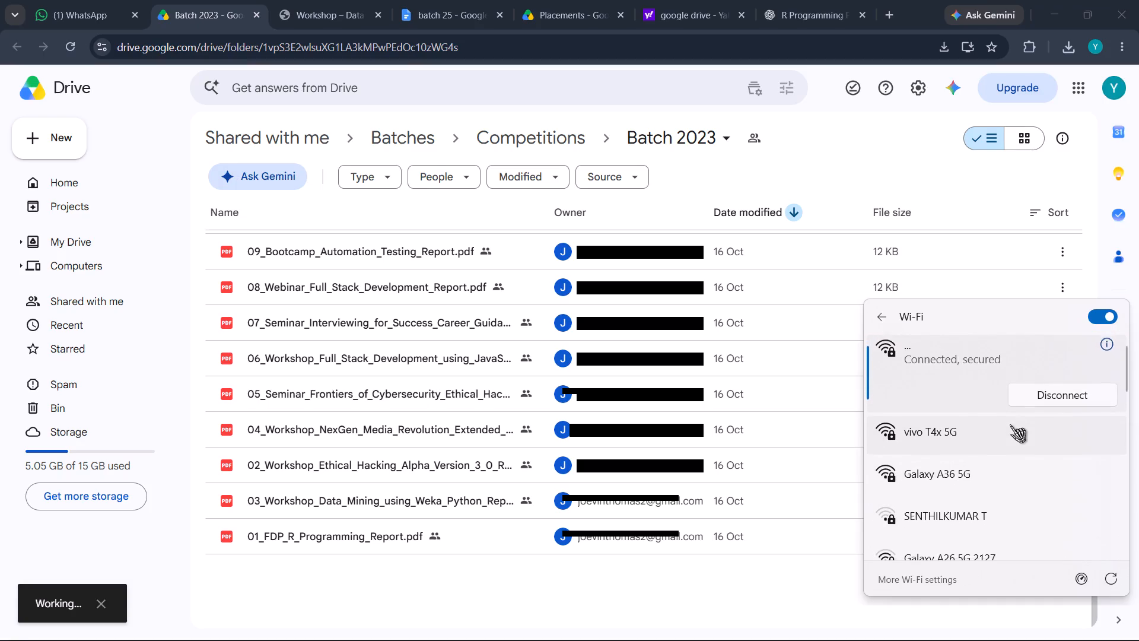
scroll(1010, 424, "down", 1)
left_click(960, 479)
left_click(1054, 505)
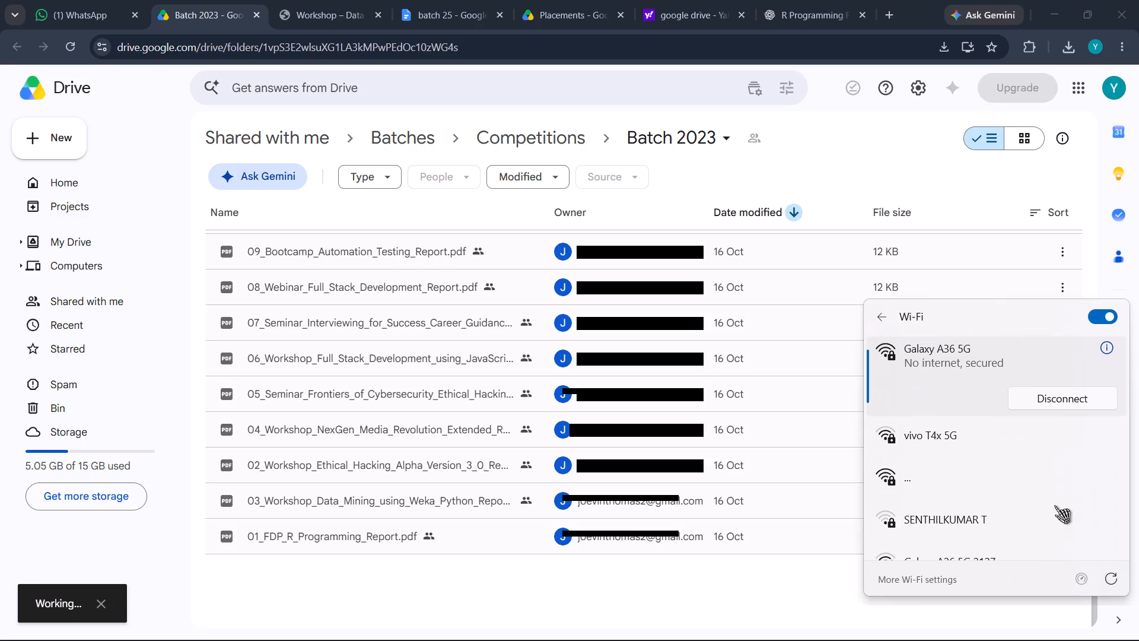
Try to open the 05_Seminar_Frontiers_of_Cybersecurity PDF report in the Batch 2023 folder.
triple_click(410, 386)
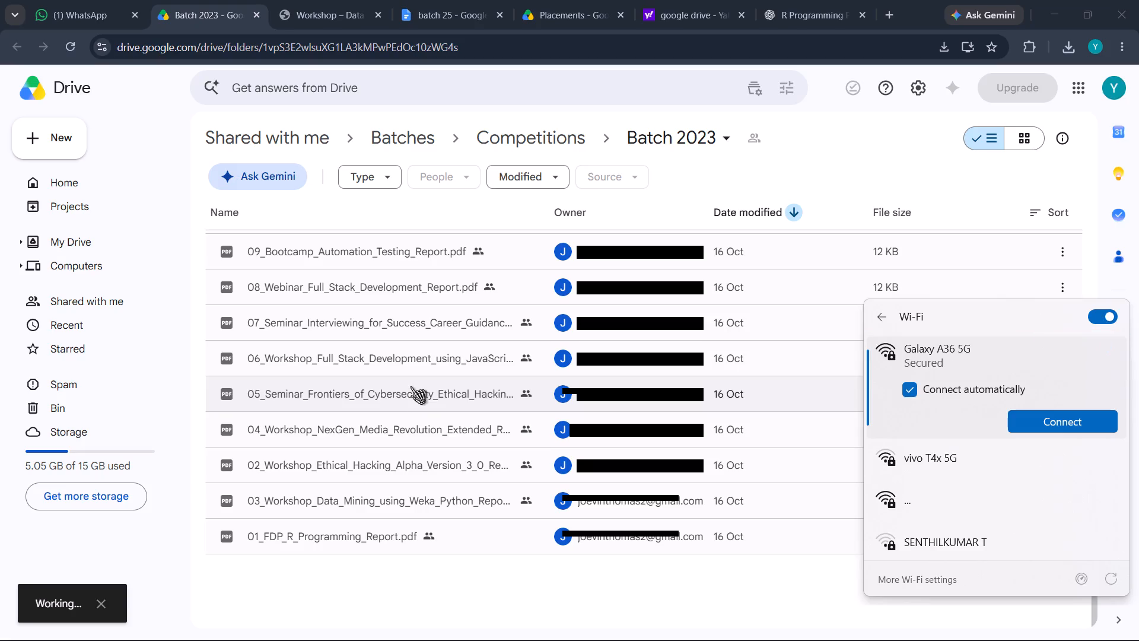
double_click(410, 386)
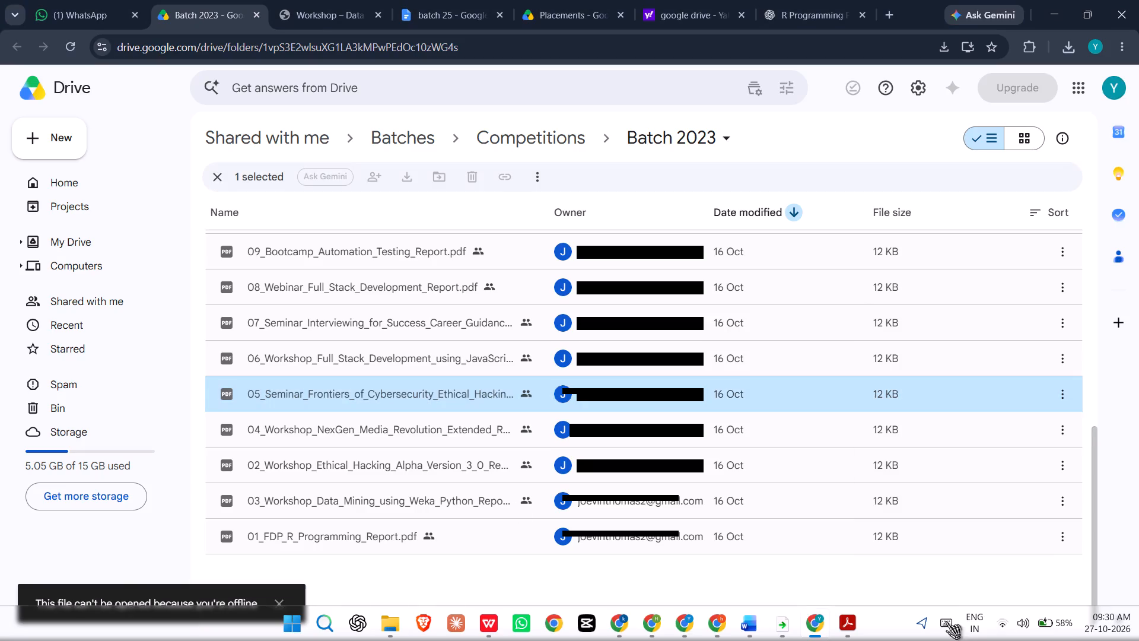
Bring up the Wi-Fi network list again and turn Wi-Fi off and back on.
left_click(1013, 628)
left_click(1027, 622)
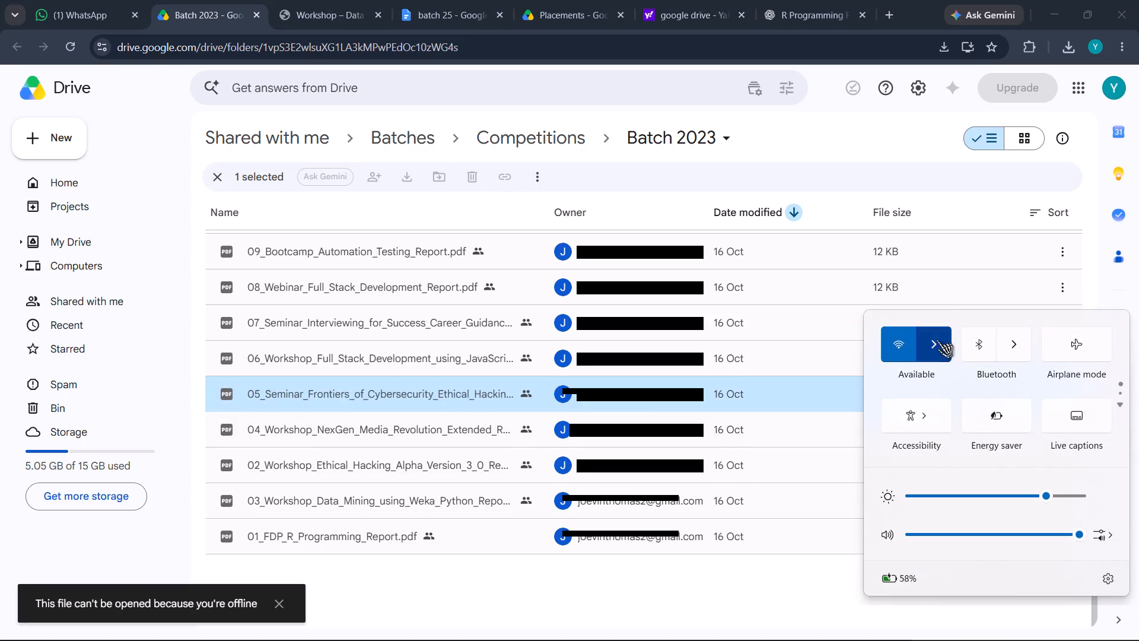
left_click(935, 346)
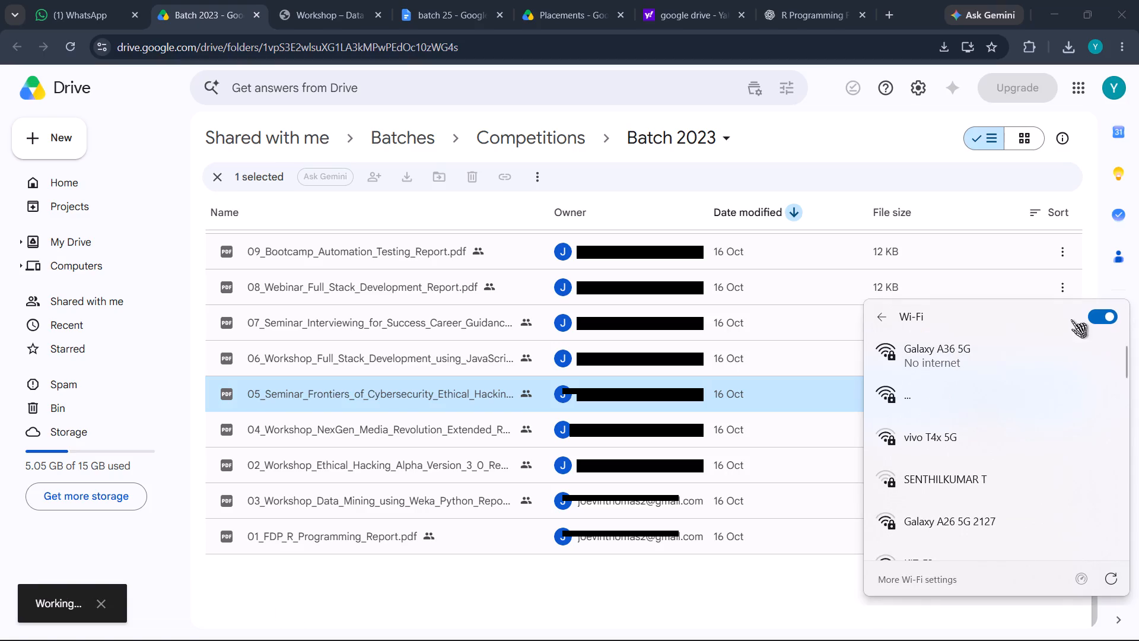
double_click(1095, 310)
left_click(1095, 310)
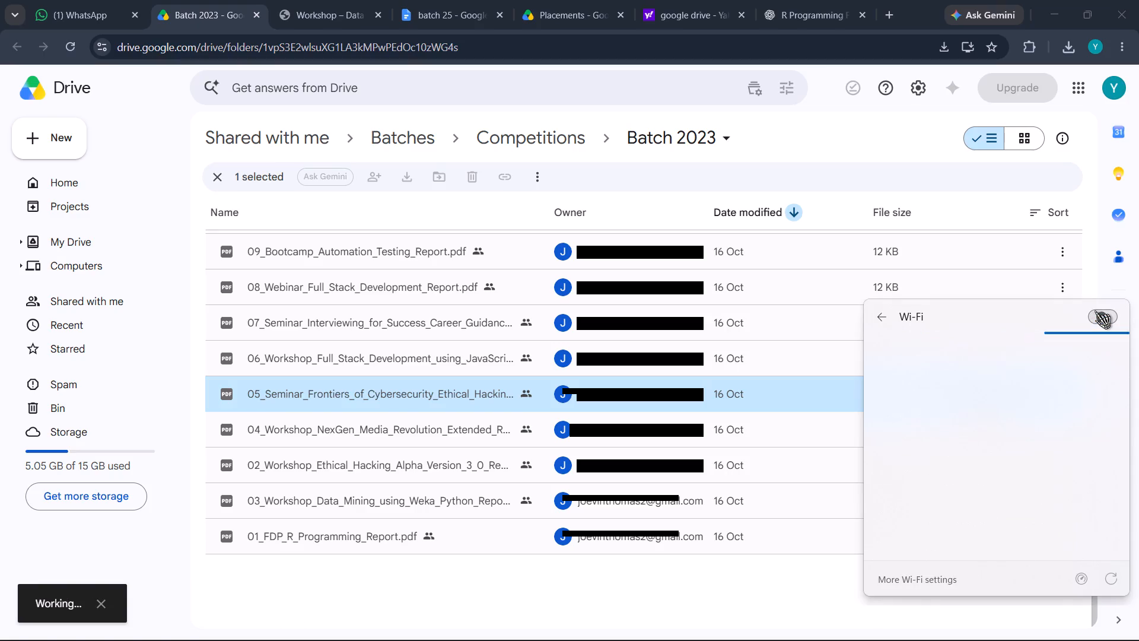
left_click(1095, 310)
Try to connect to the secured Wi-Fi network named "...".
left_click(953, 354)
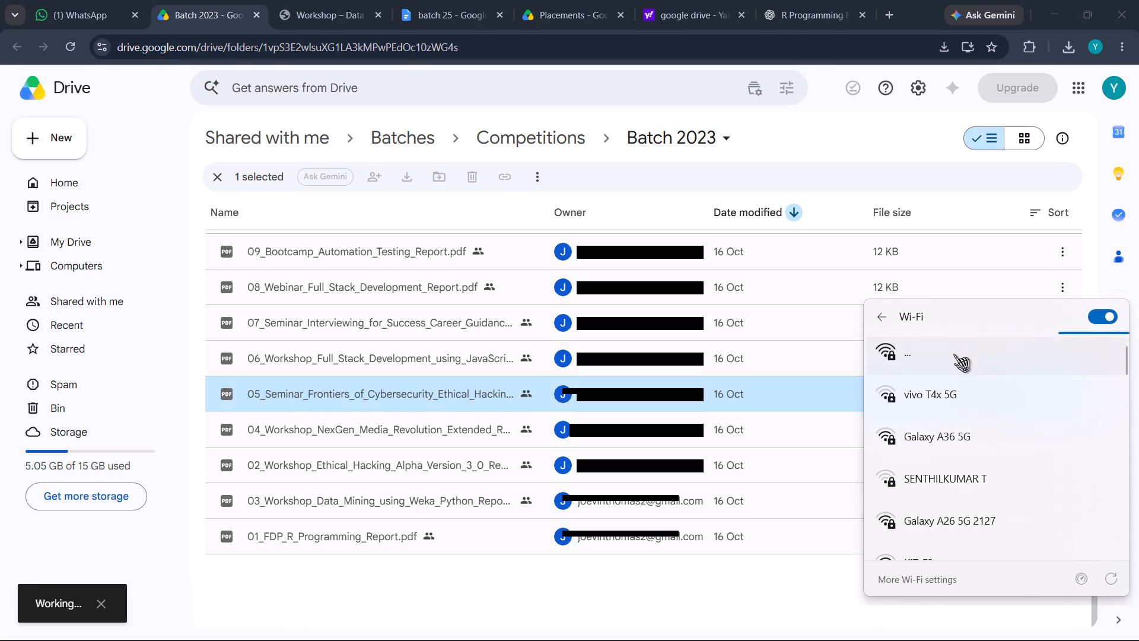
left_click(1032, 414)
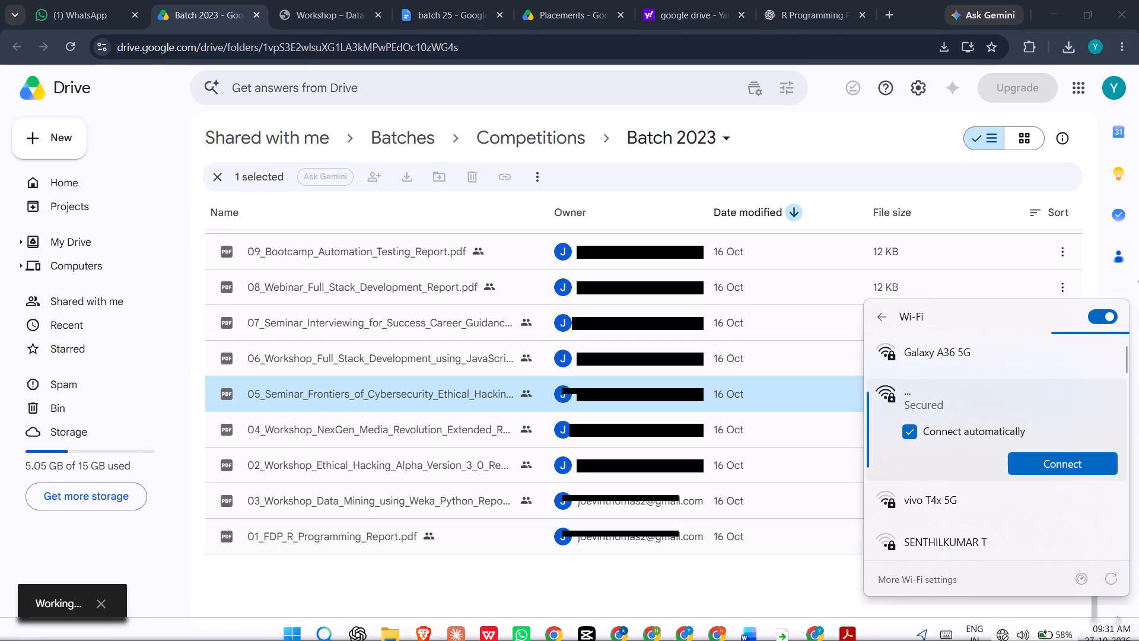
Connect to the secured Wi-Fi network named "." with automatic connection enabled.
left_click(976, 389)
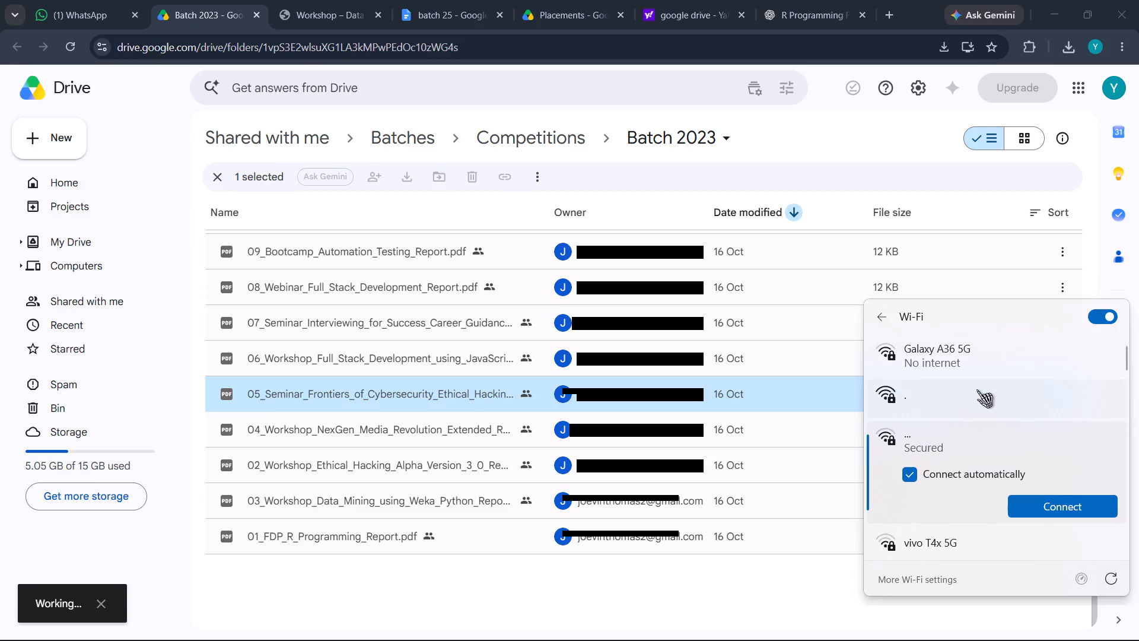
left_click(1042, 457)
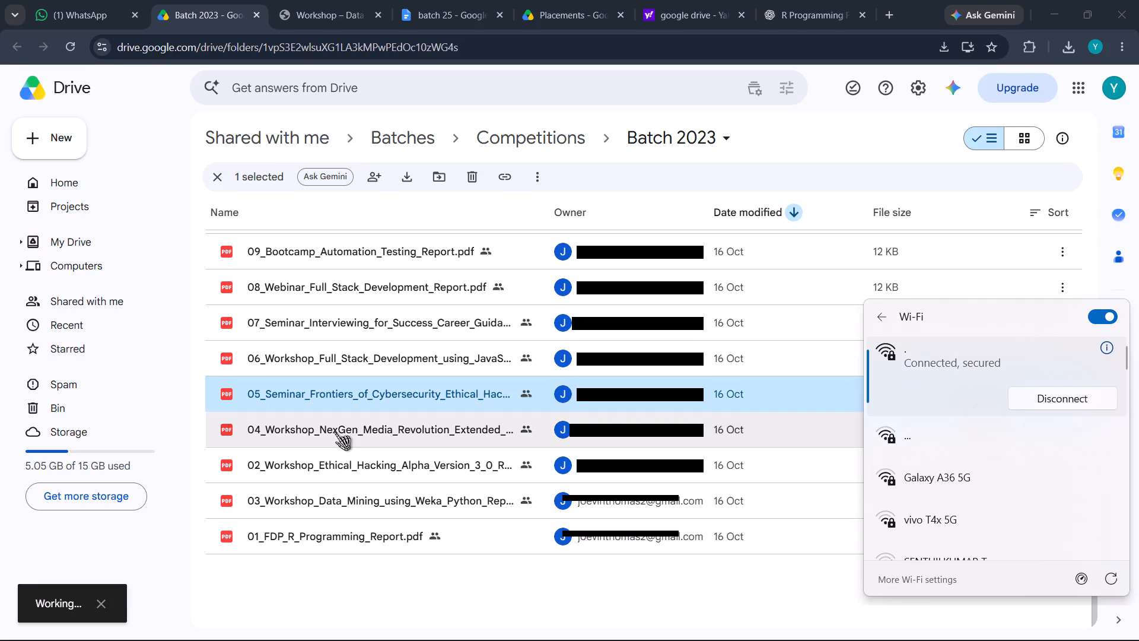
Open the 05_Seminar_Frontiers_of_Cybersecurity PDF report from the Batch 2023 folder.
triple_click(345, 378)
double_click(345, 378)
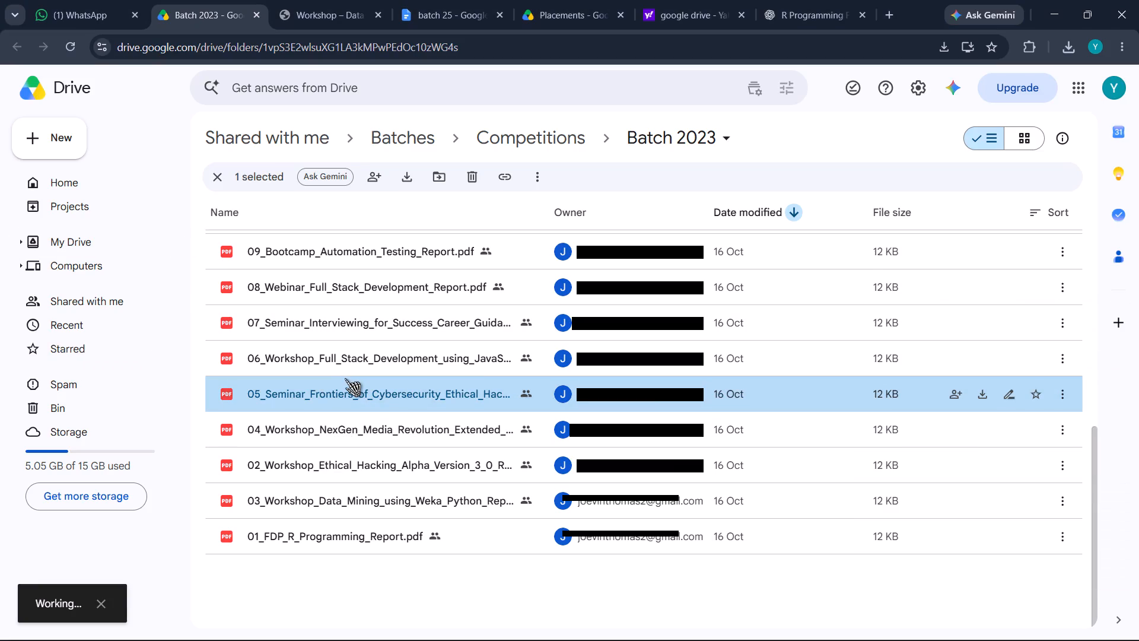
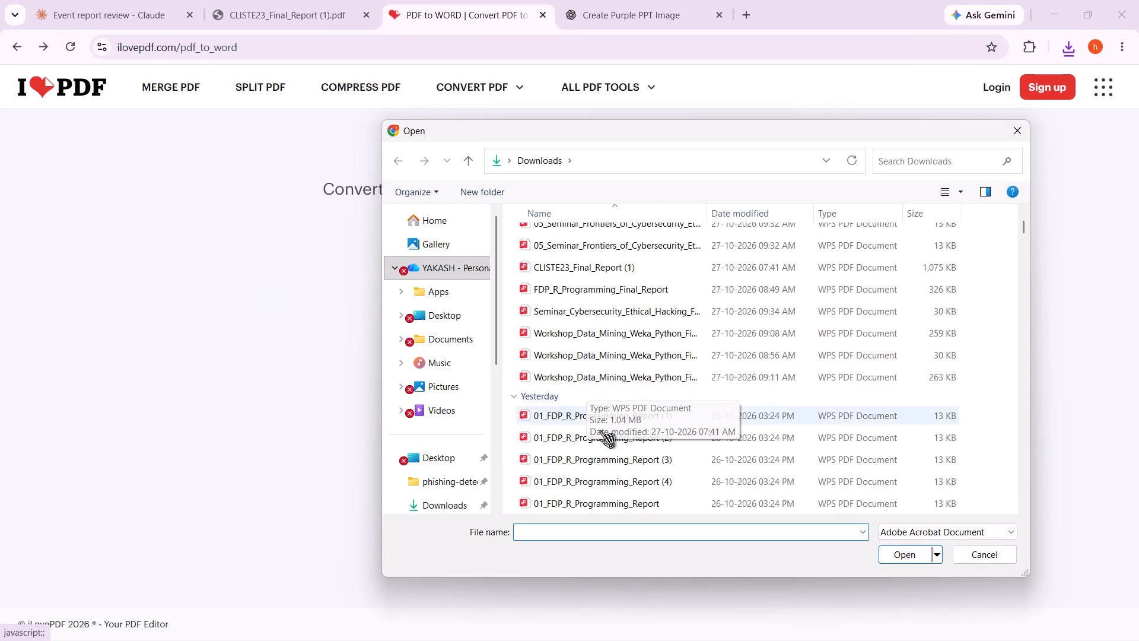
scroll(622, 361, "up", 3)
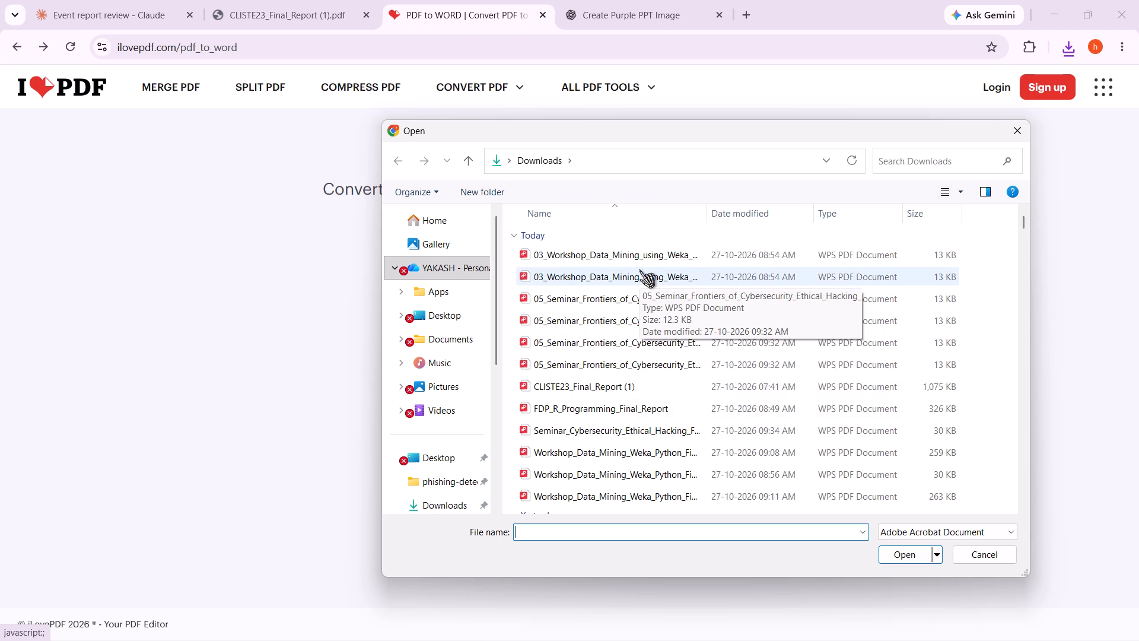
left_click(649, 427)
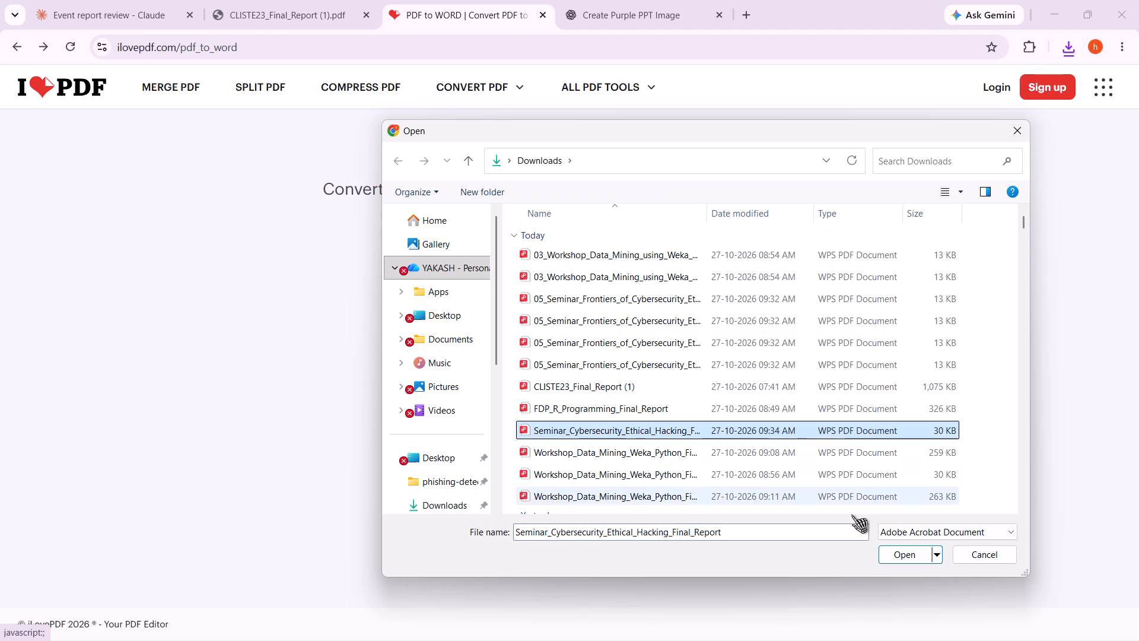
left_click(897, 548)
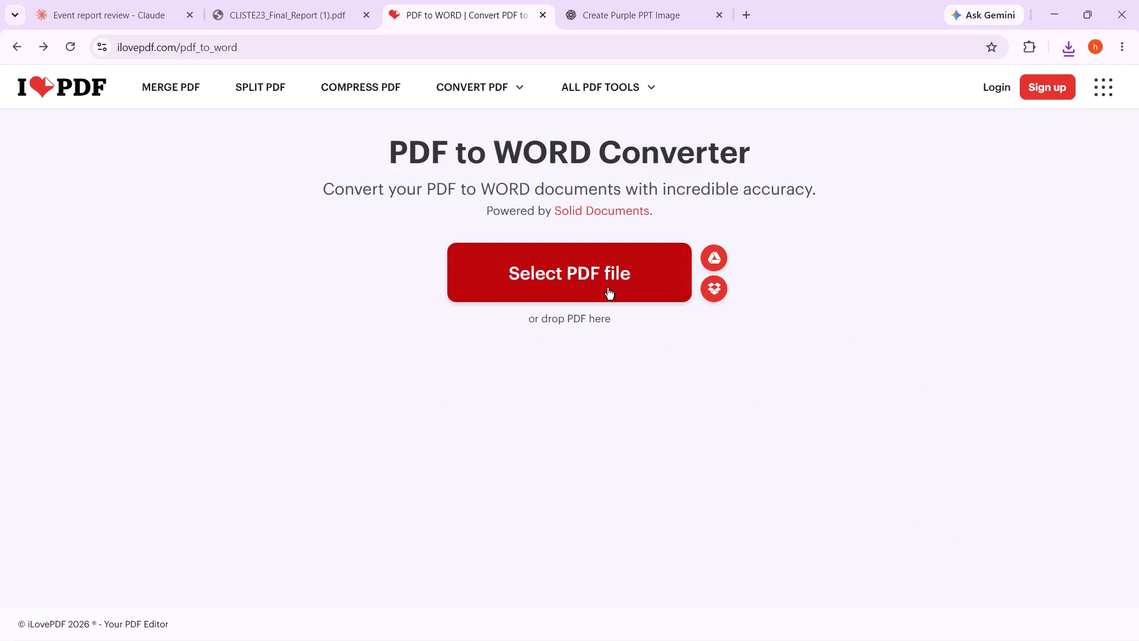
left_click(940, 583)
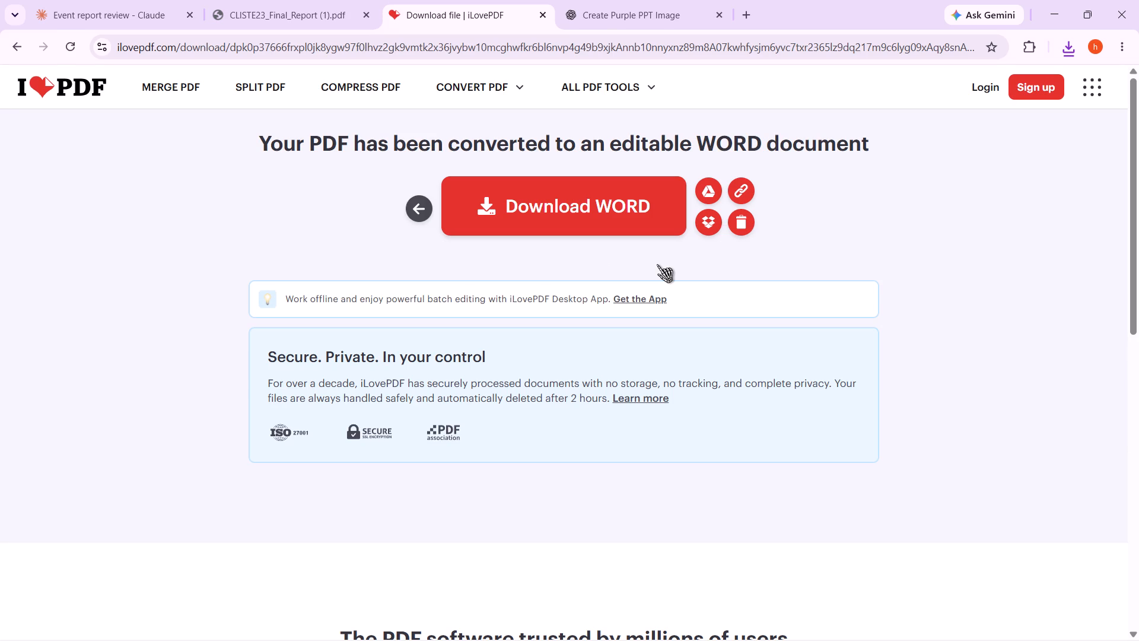
left_click(641, 219)
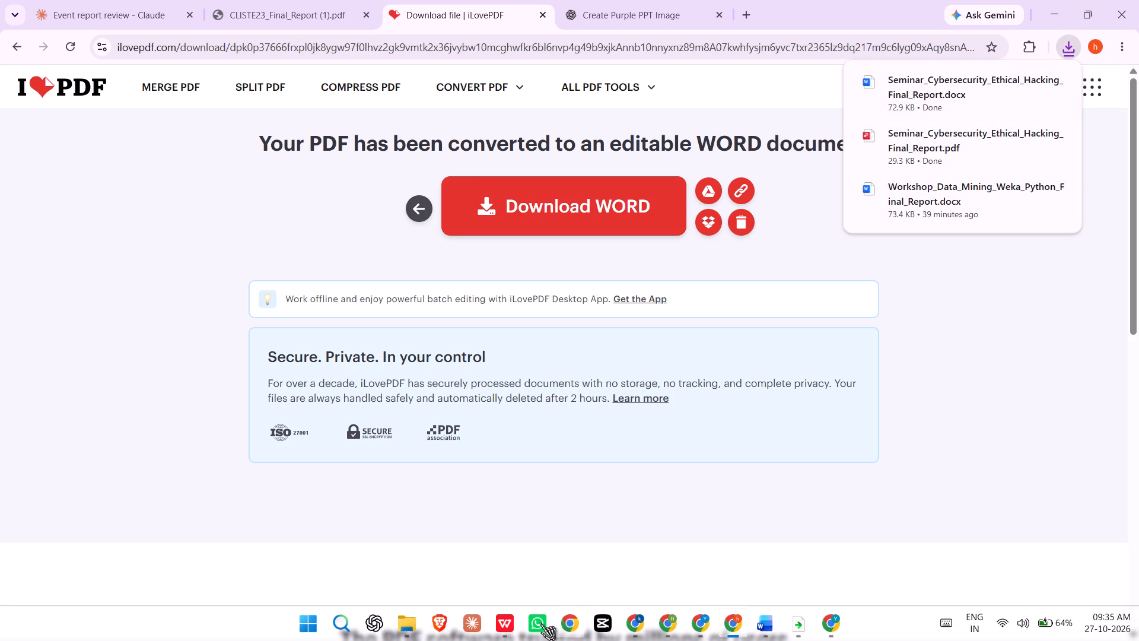
Open the downloaded Seminar_Cybersecurity_Ethical_Hacking_Final_Report Word document from the Downloads folder in Word and enable editing.
left_click(402, 621)
scroll(253, 330, "down", 1)
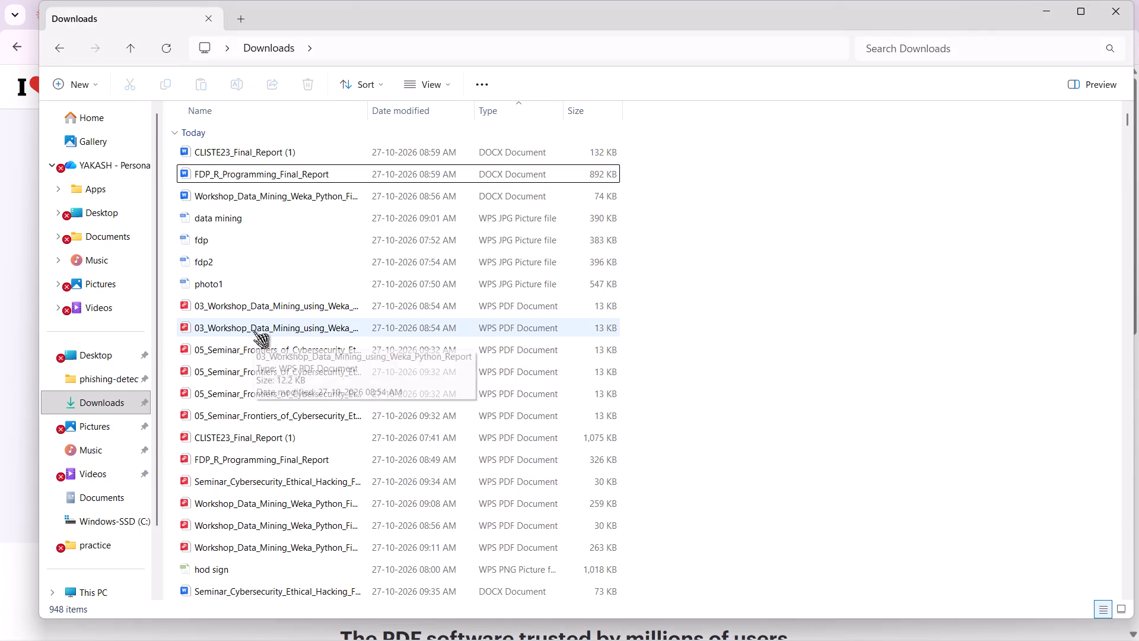
scroll(253, 330, "down", 2)
left_click(240, 423)
right_click(240, 423)
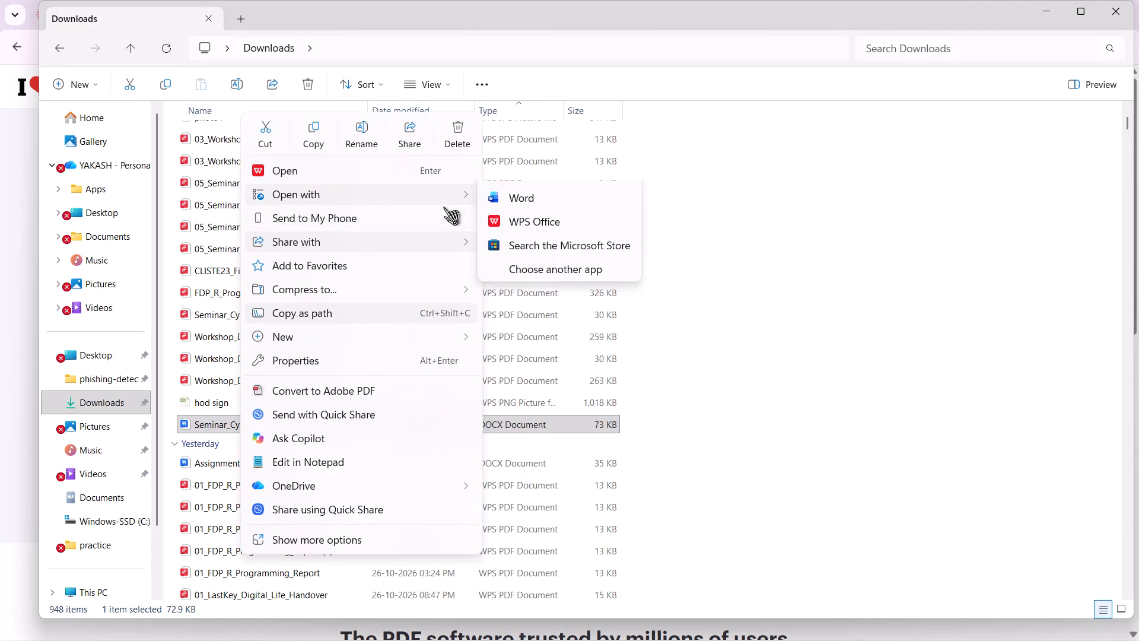
left_click(533, 223)
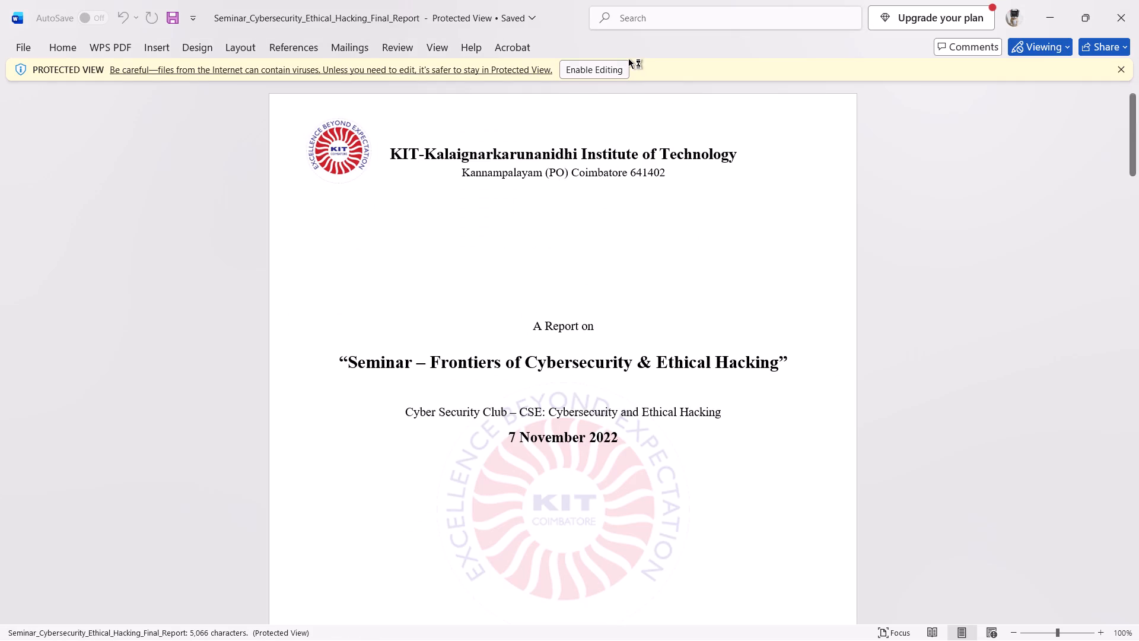
left_click(604, 69)
Move the Proposed Session Schedule box slightly down, leaving a gap below the Security Practice and Response paragraph.
scroll(574, 261, "down", 1)
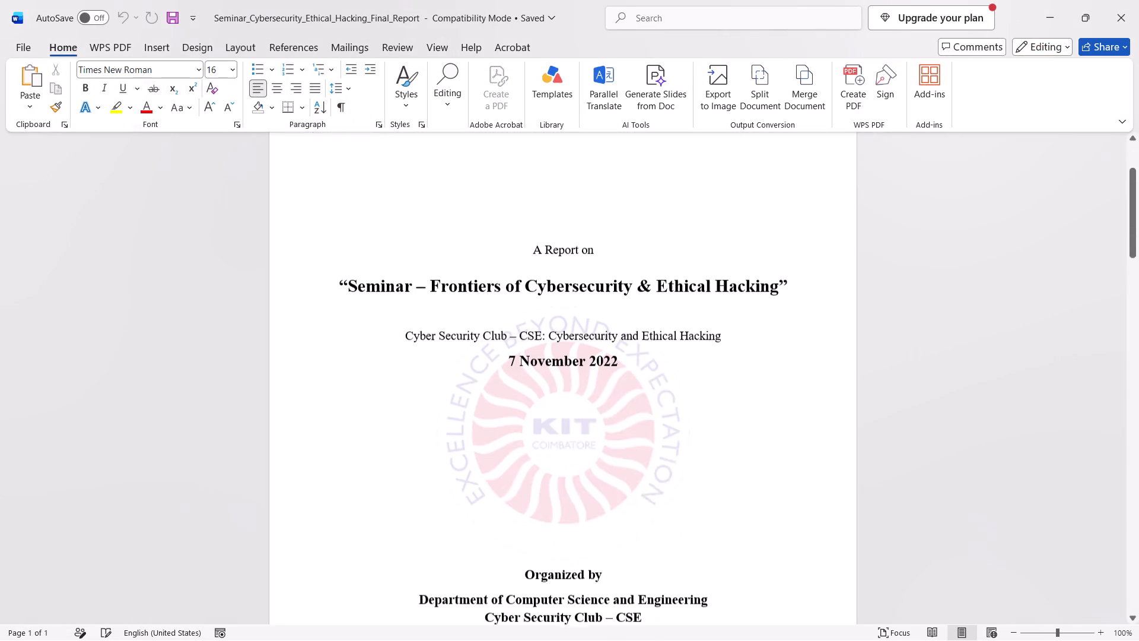
scroll(583, 384, "down", 3)
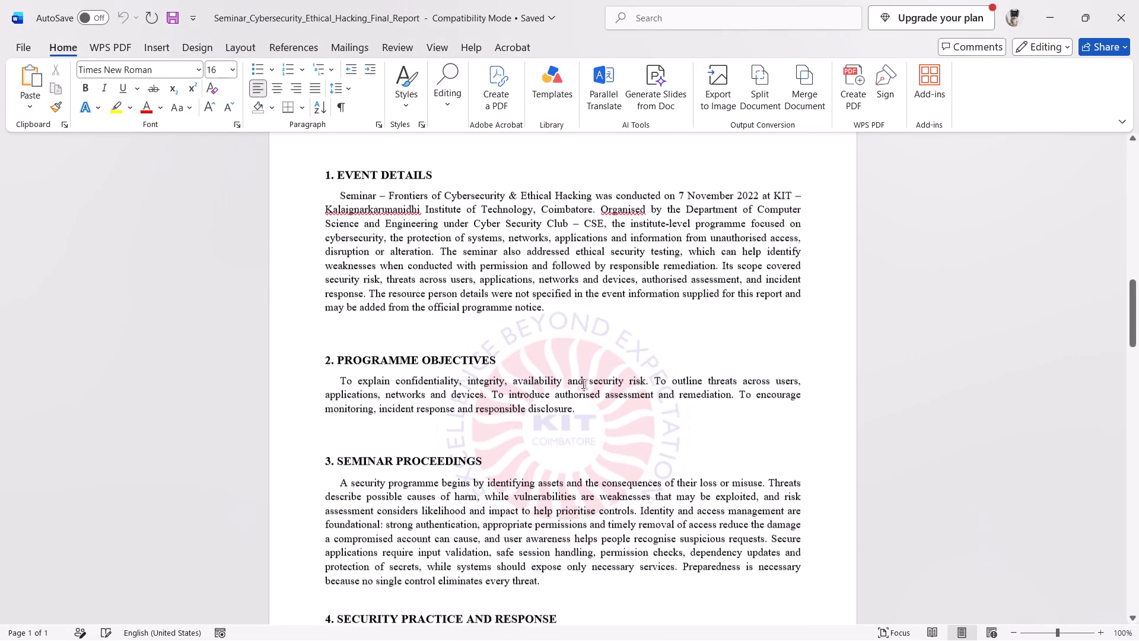
scroll(583, 384, "down", 2)
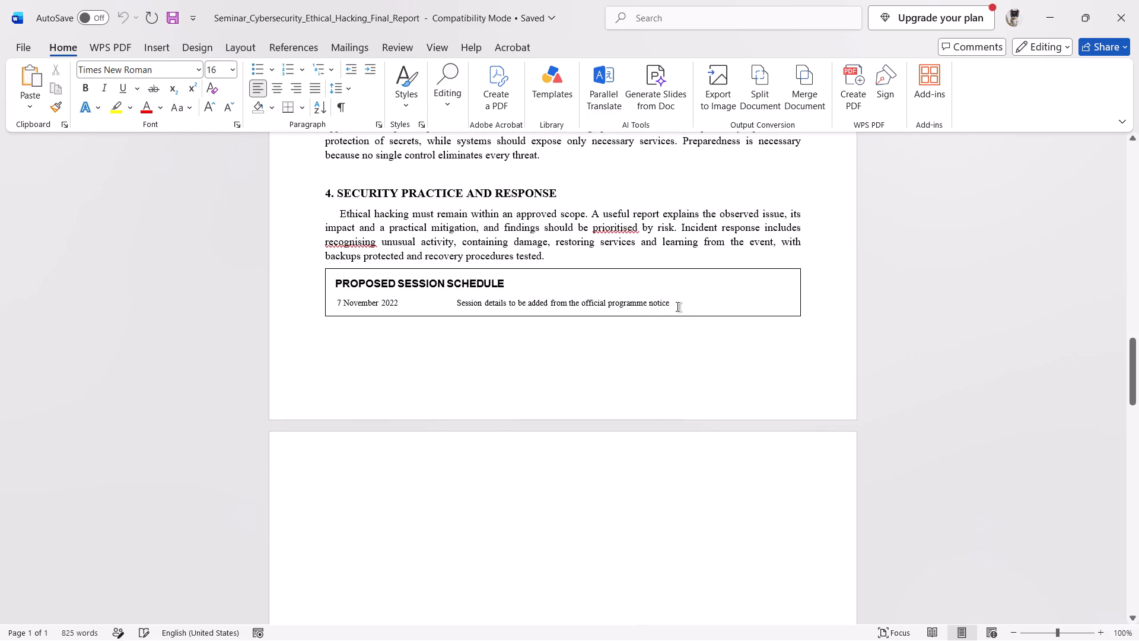
left_click(677, 307)
left_click_drag(677, 307, 627, 314)
left_click_drag(627, 314, 626, 304)
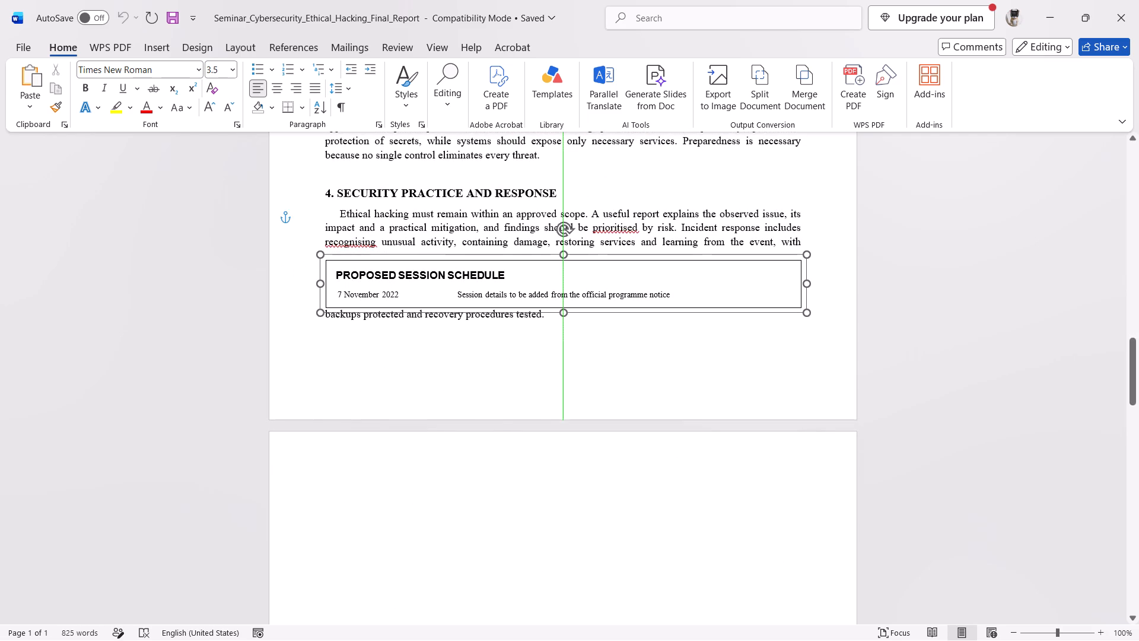
left_click_drag(626, 304, 626, 303)
left_click_drag(626, 303, 626, 310)
left_click_drag(626, 310, 626, 337)
Delete the placeholder session details text beside 7 November 2022 in the Proposed Session Schedule box.
left_click(629, 328)
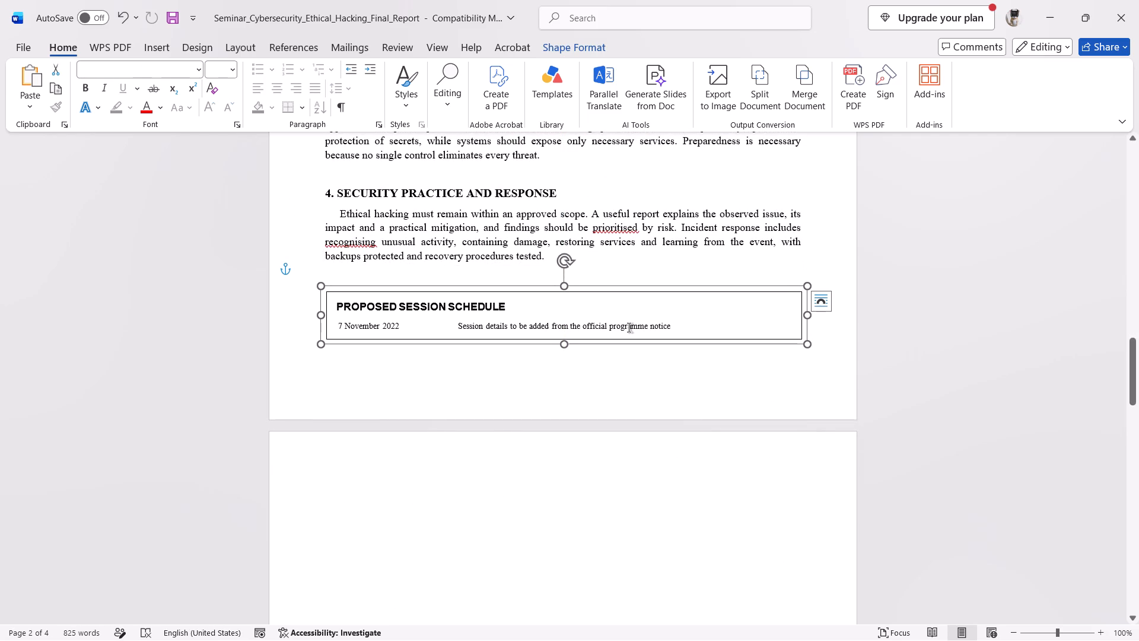
left_click(629, 328)
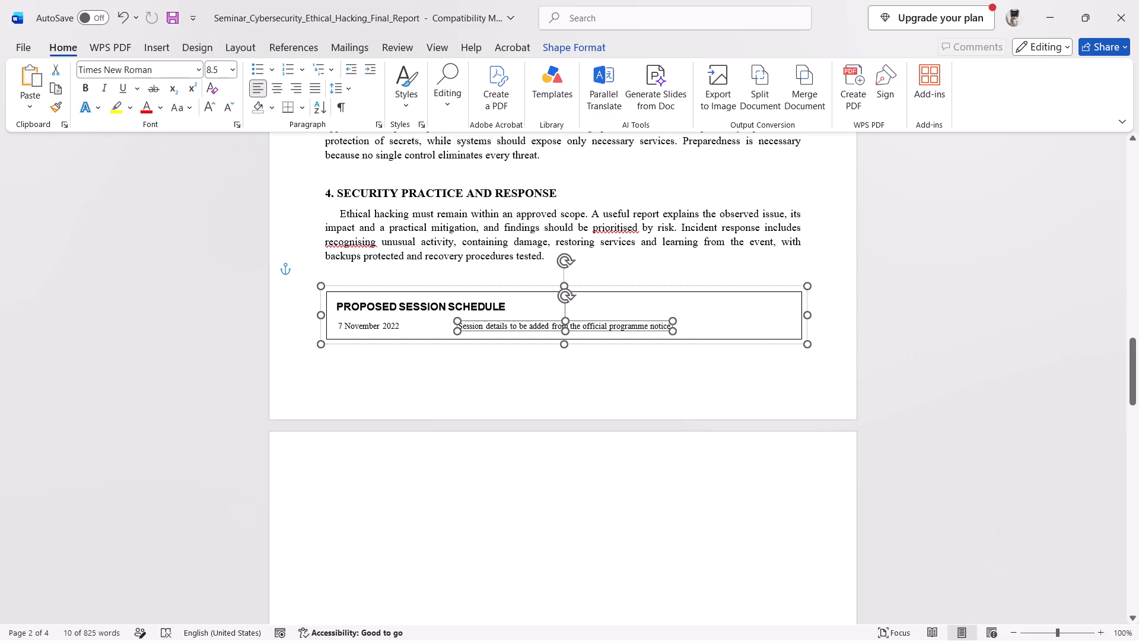
key("ctrl+a")
key("BackSpace")
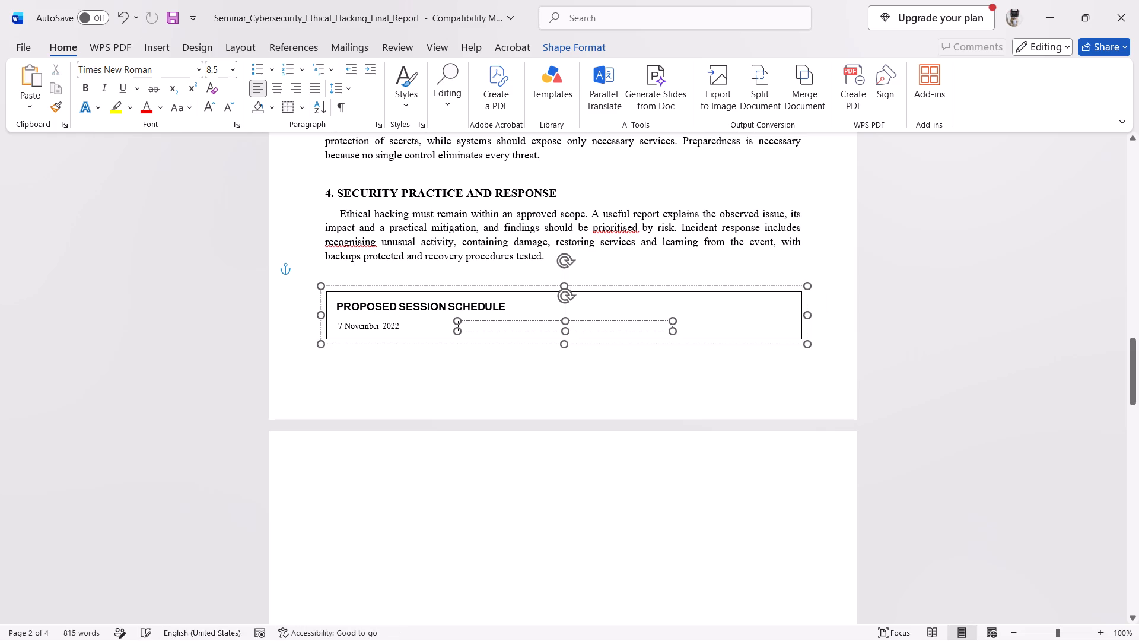
Check the report's remaining sections down to the Prepared By and Approved By lines and back to the session schedule.
scroll(653, 493, "down", 4)
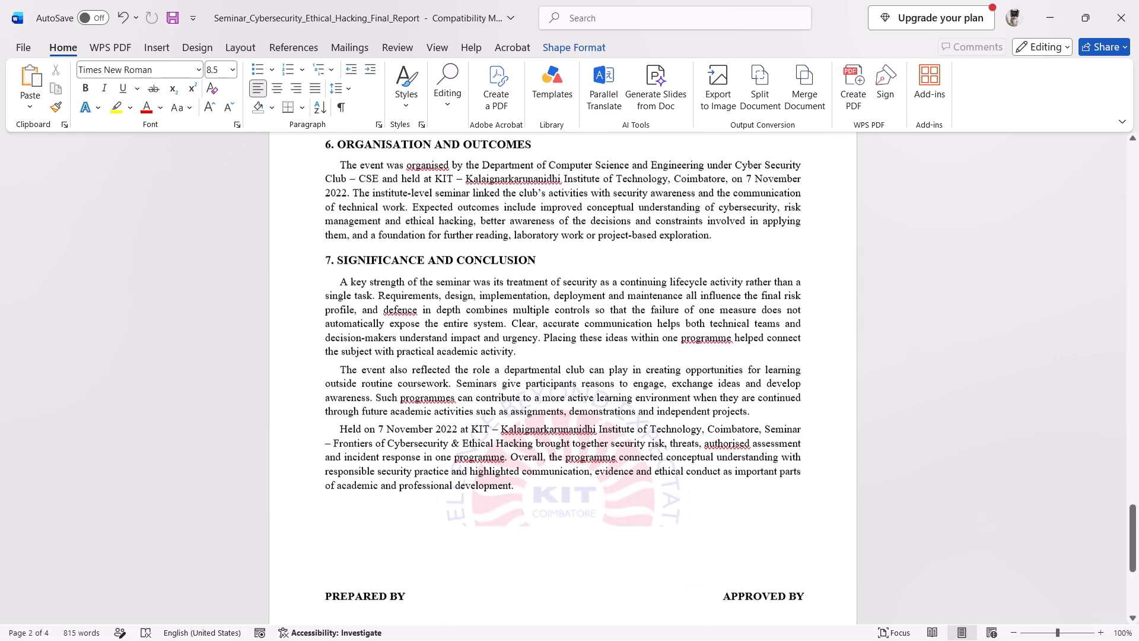
scroll(653, 493, "down", 2)
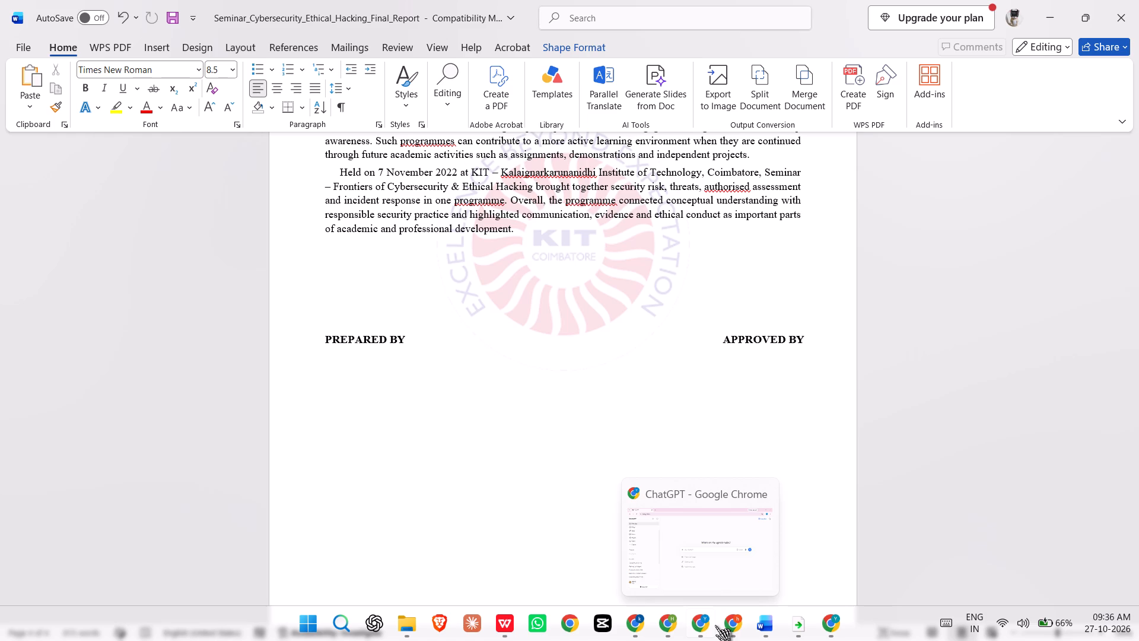
left_click(705, 411)
scroll(705, 411, "up", 5)
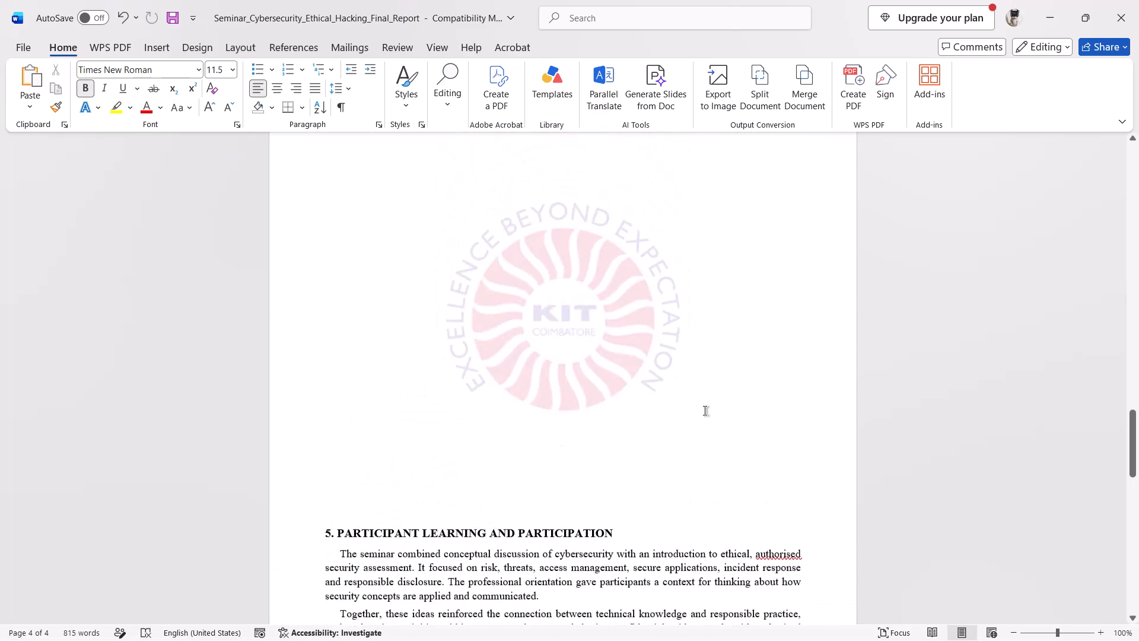
scroll(705, 411, "up", 3)
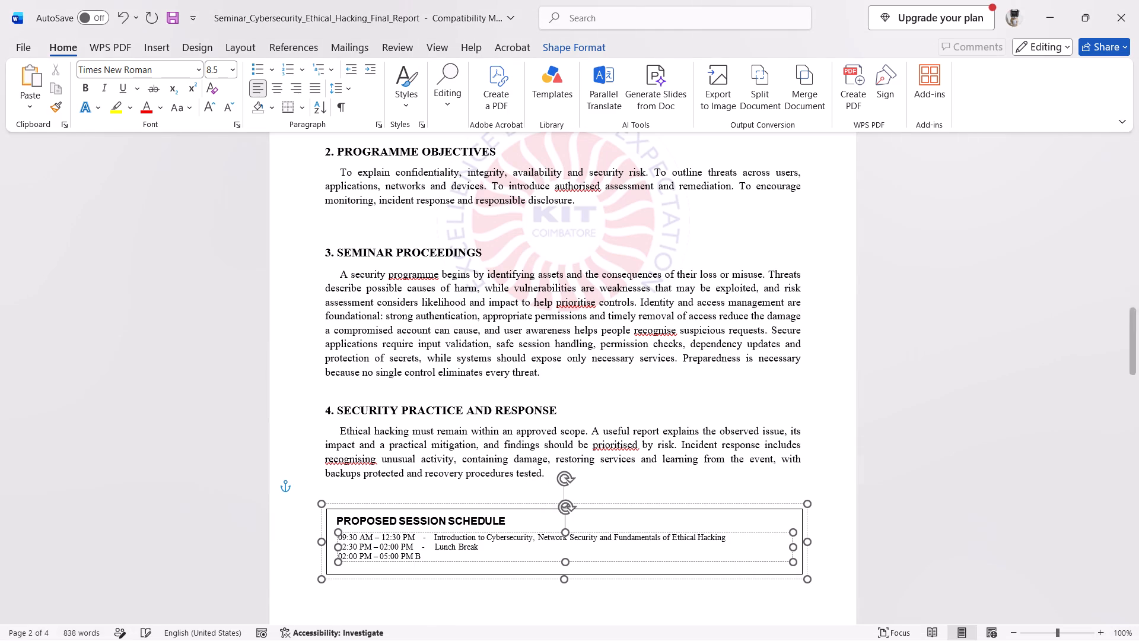
key("space")
key("BackSpace")
key("BackSpace")
key("space")
key("space")
key("space")
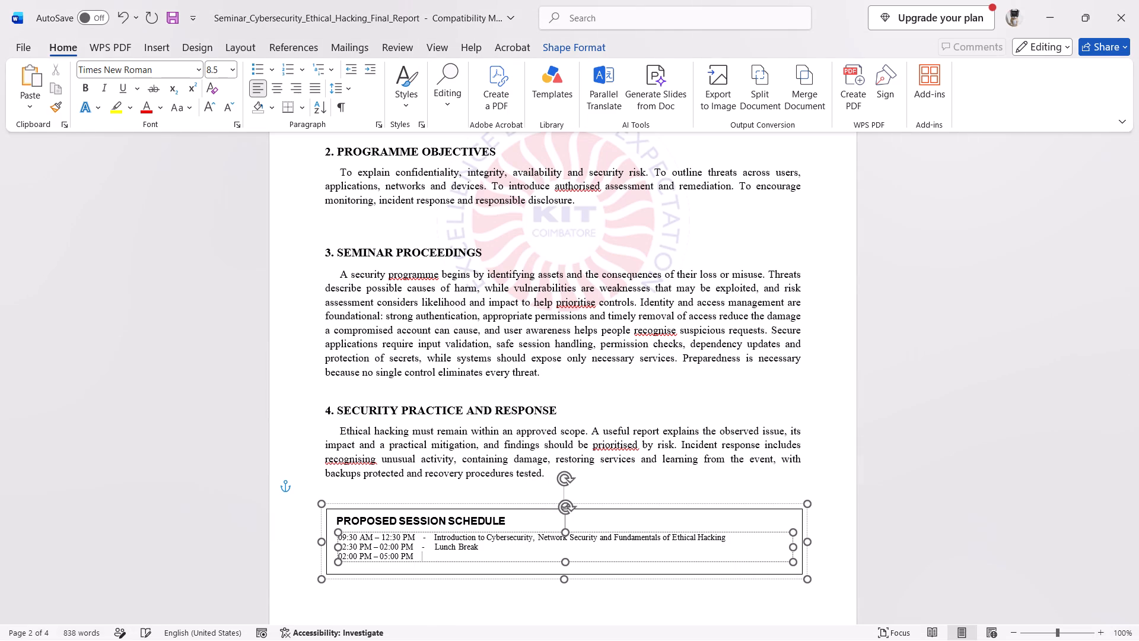
key("space")
key("BackSpace")
key("minus")
key("BackSpace")
key("space")
key("minus")
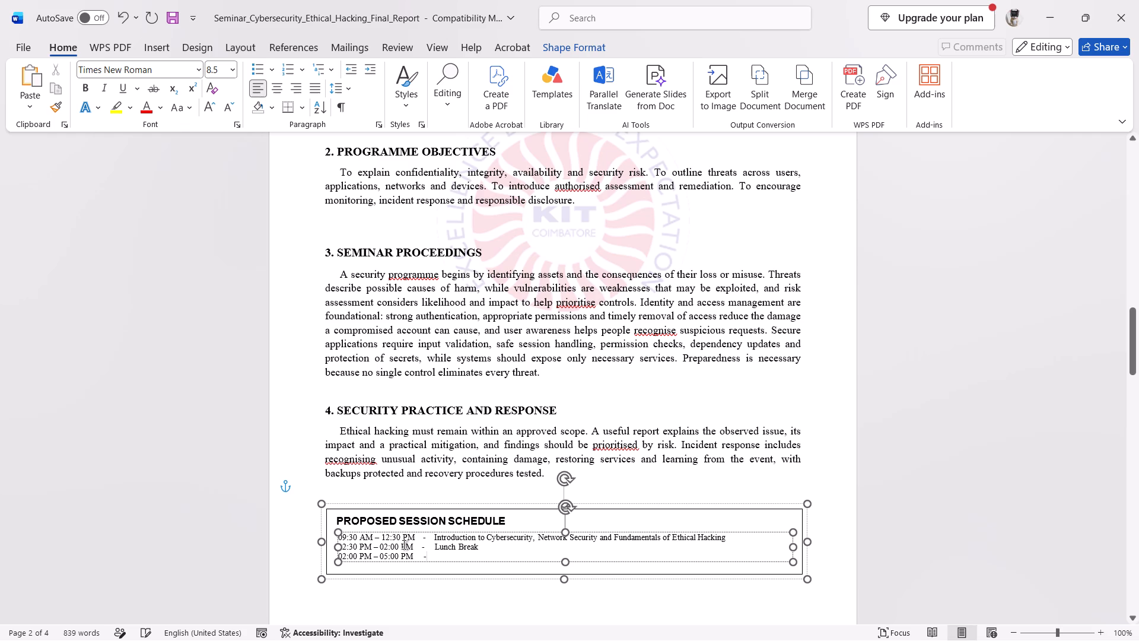
Shift the hyphen before Lunch Break one space further from 12:30 PM – 02:00 PM so it aligns with the other hyphens.
left_click(418, 545)
key("b")
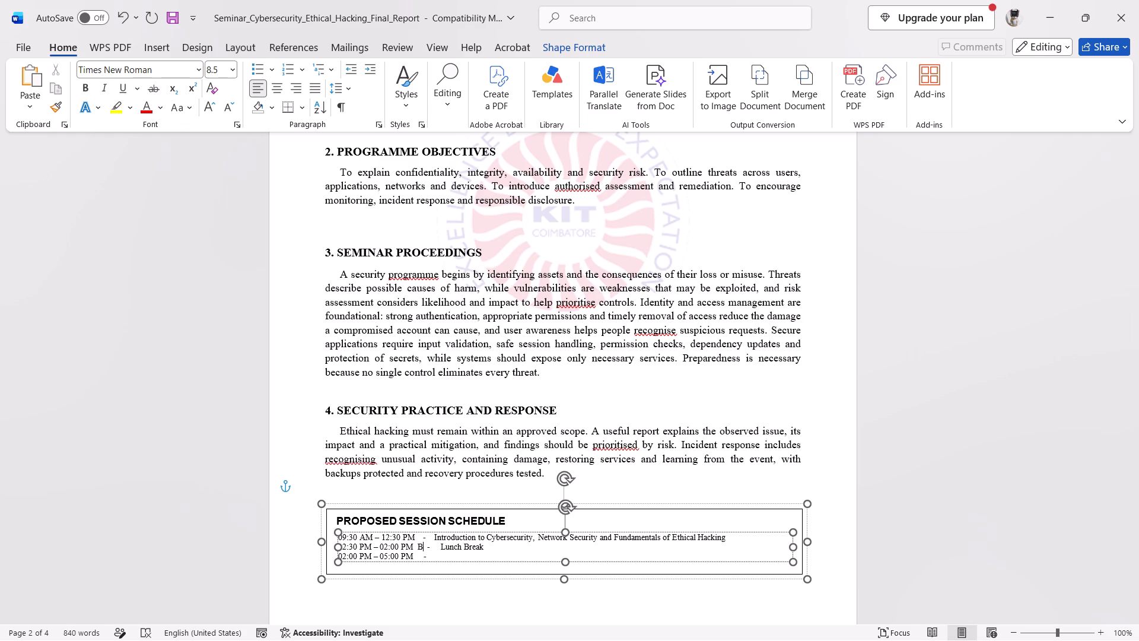
key("BackSpace")
key("Right")
key("Right")
key("Right")
key("BackSpace")
key("space")
key("minus")
Add a gap of spaces after the hyphen on the 02:00 PM – 05:00 PM line and paste the copied Vulnerability Assessment session title.
left_click(433, 557)
key("space")
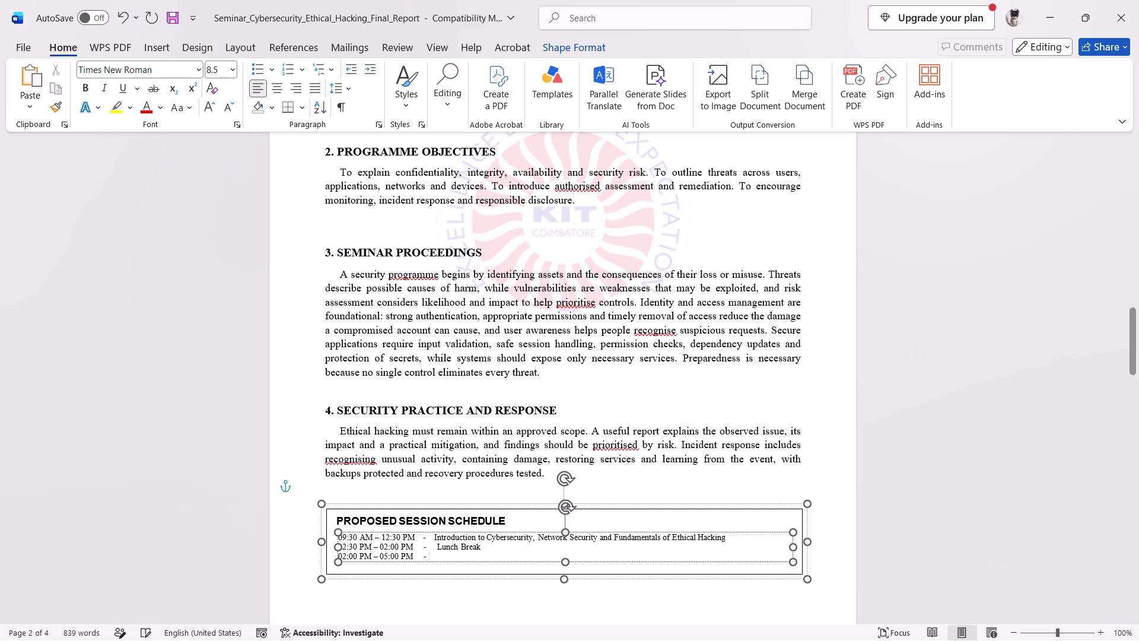
key("space")
key("space")
key("space")
key("space")
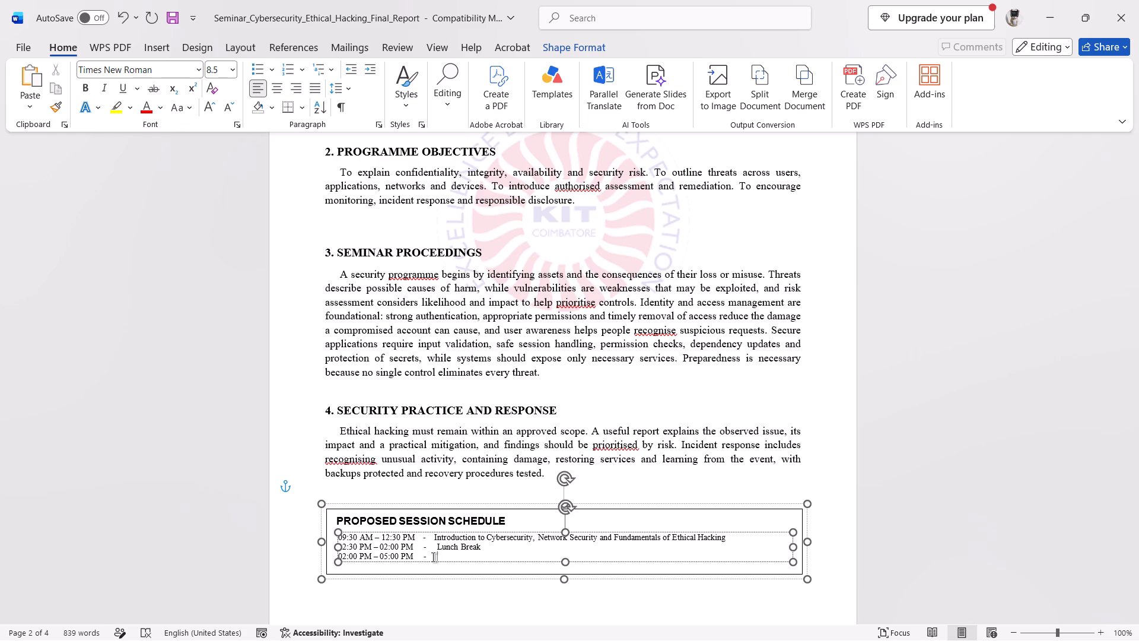
key("ctrl+v")
left_click(672, 433)
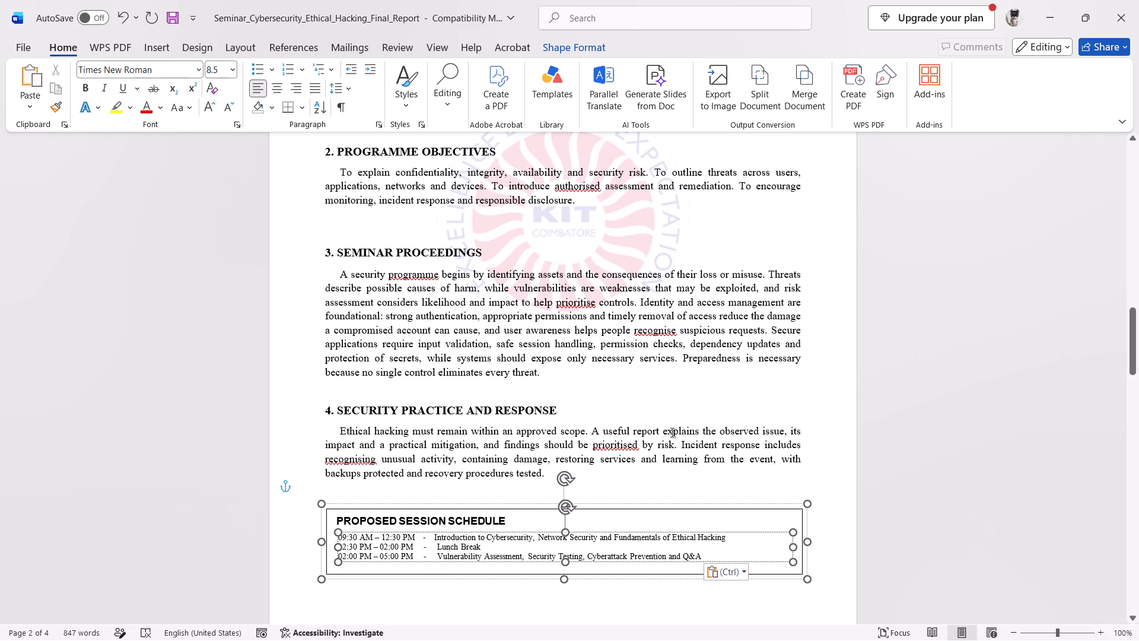
Review the seminar report from the cover page through the event details to the participant learning section, checking content and layout.
scroll(680, 402, "up", 5)
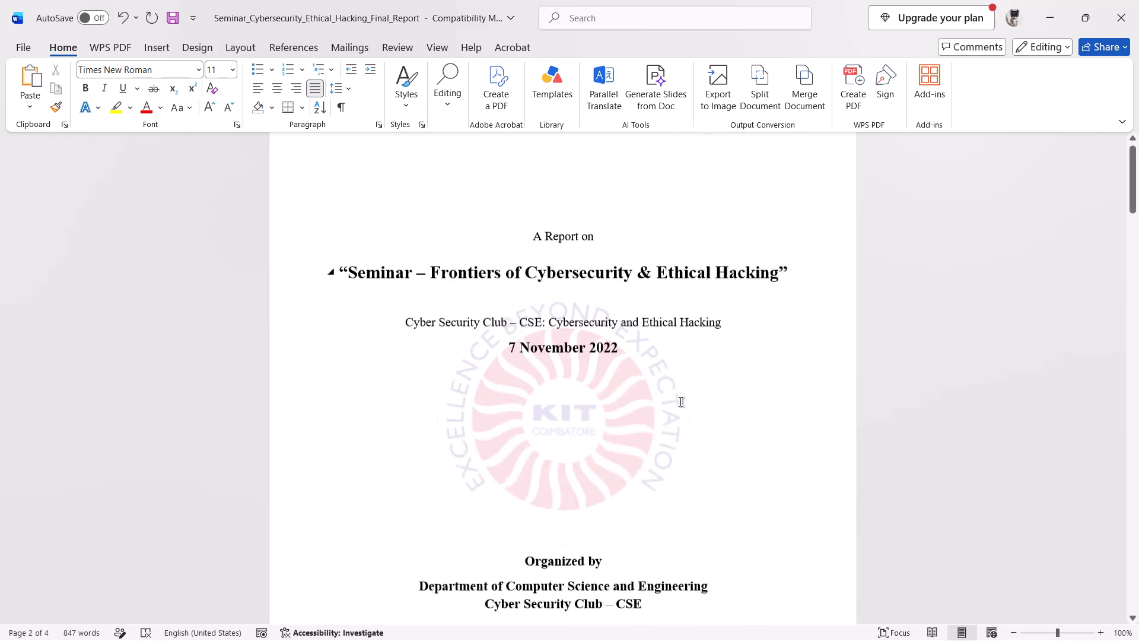
scroll(680, 402, "up", 1)
scroll(521, 304, "down", 2)
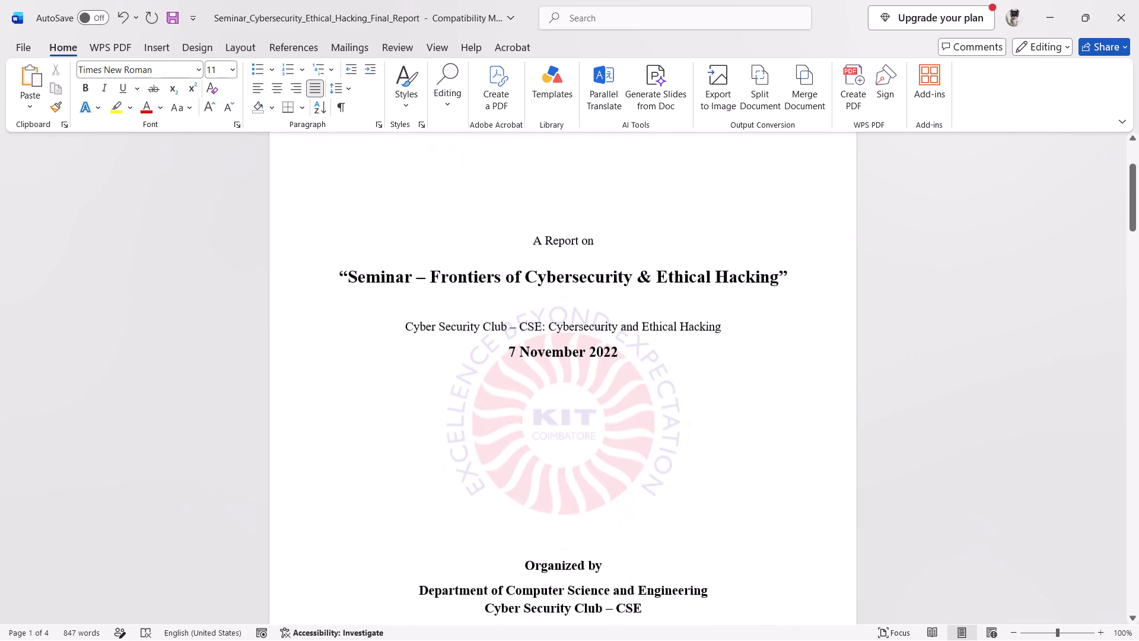
scroll(521, 304, "down", 3)
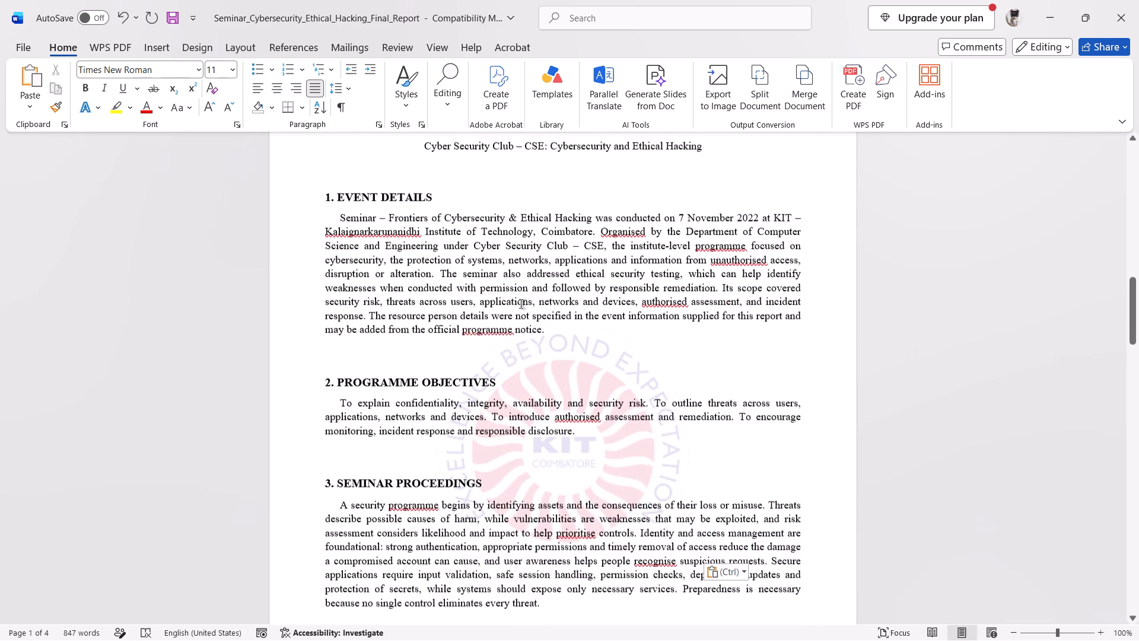
scroll(525, 426, "up", 1)
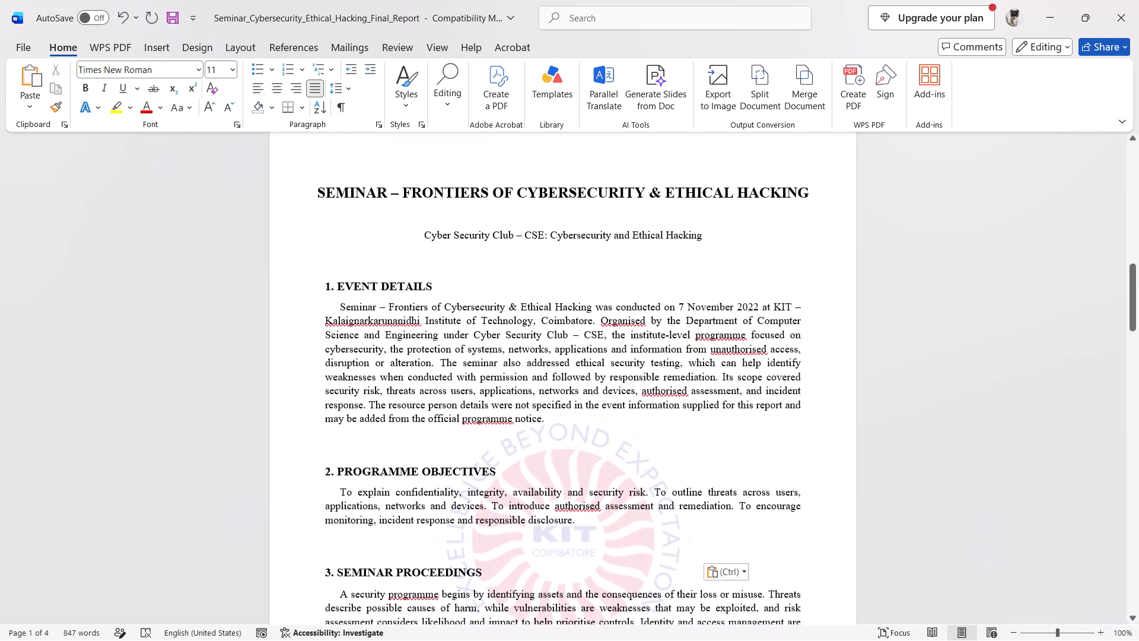
scroll(525, 426, "down", 1)
scroll(525, 426, "up", 1)
scroll(525, 426, "down", 2)
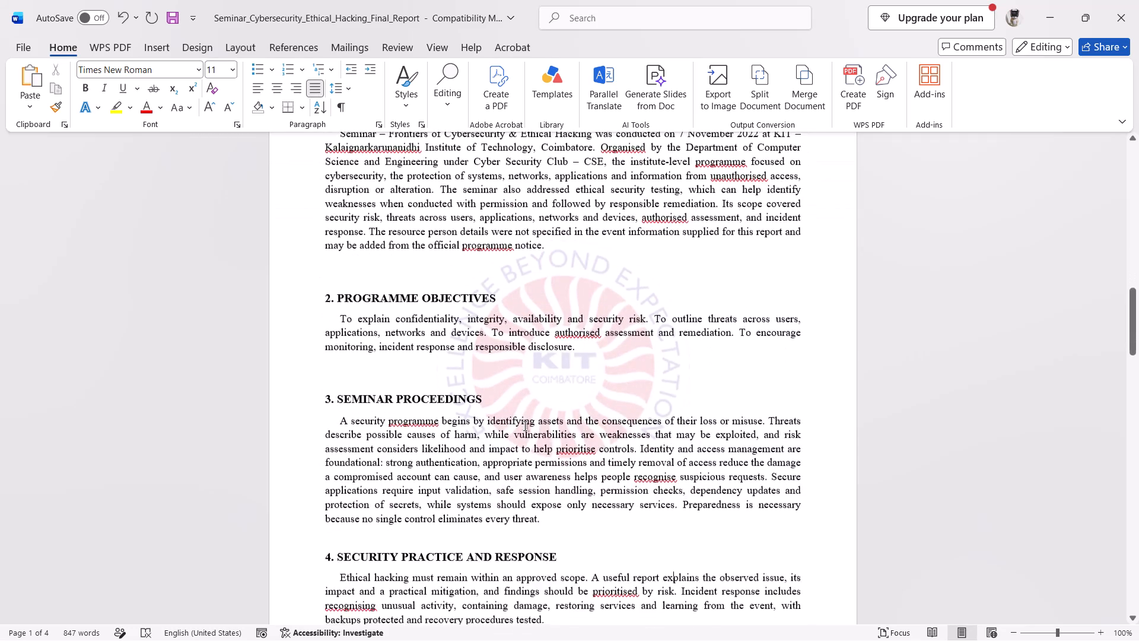
scroll(525, 426, "down", 4)
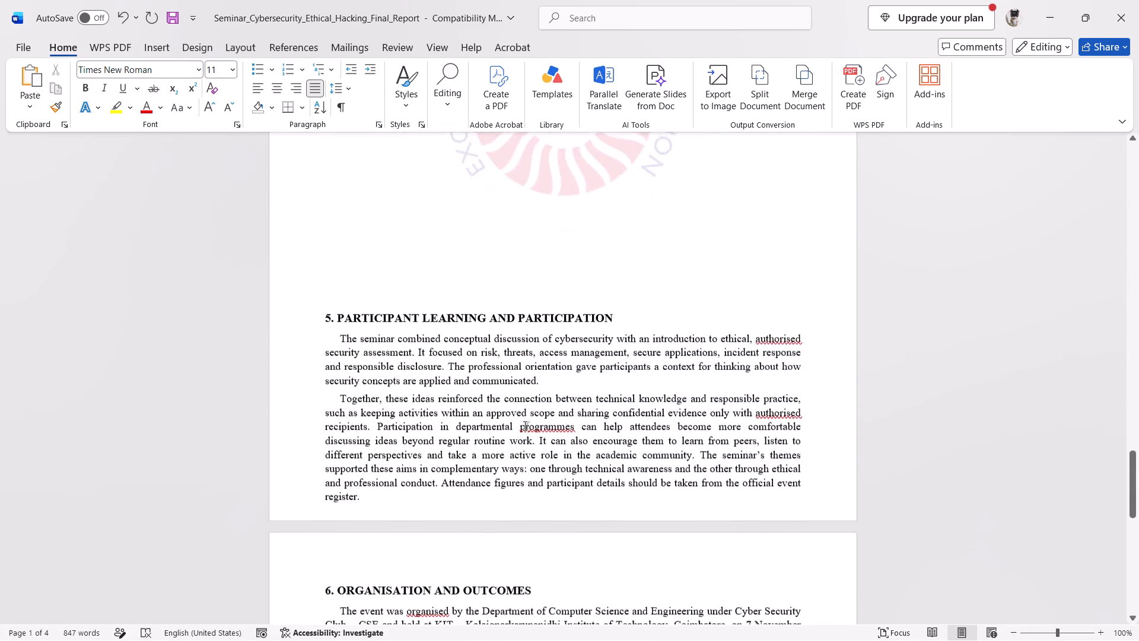
scroll(525, 426, "down", 2)
scroll(525, 426, "up", 2)
scroll(525, 426, "down", 1)
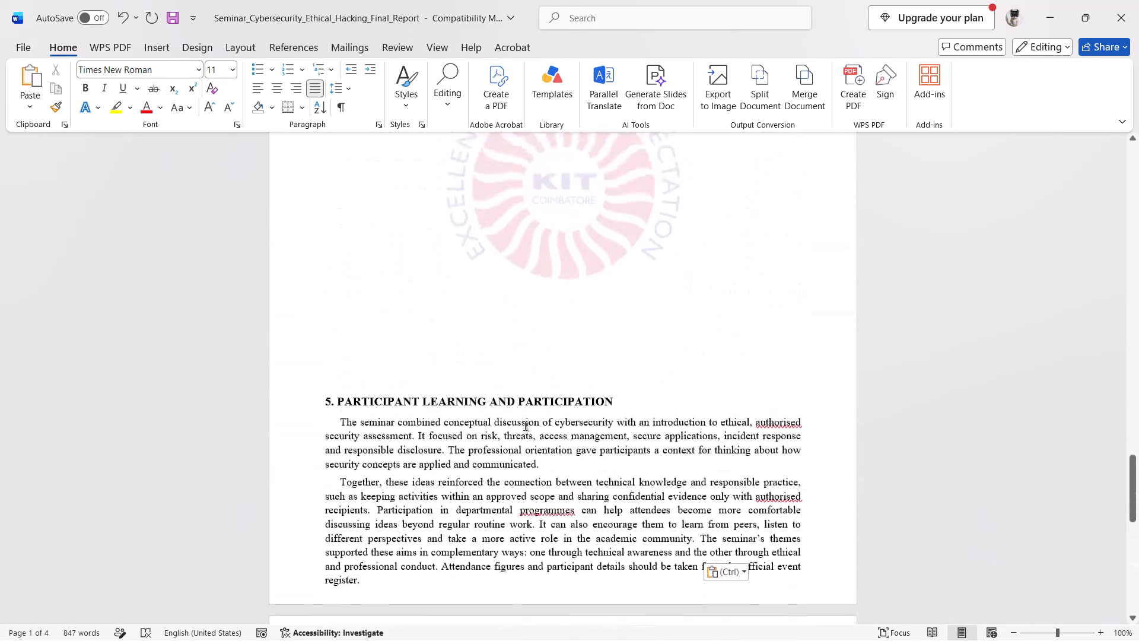
Copy the signature image above APPROVED BY in the FDP_R_Programming_Final_Report document for use in the seminar report's sign-off block.
scroll(525, 426, "down", 2)
left_click(770, 283)
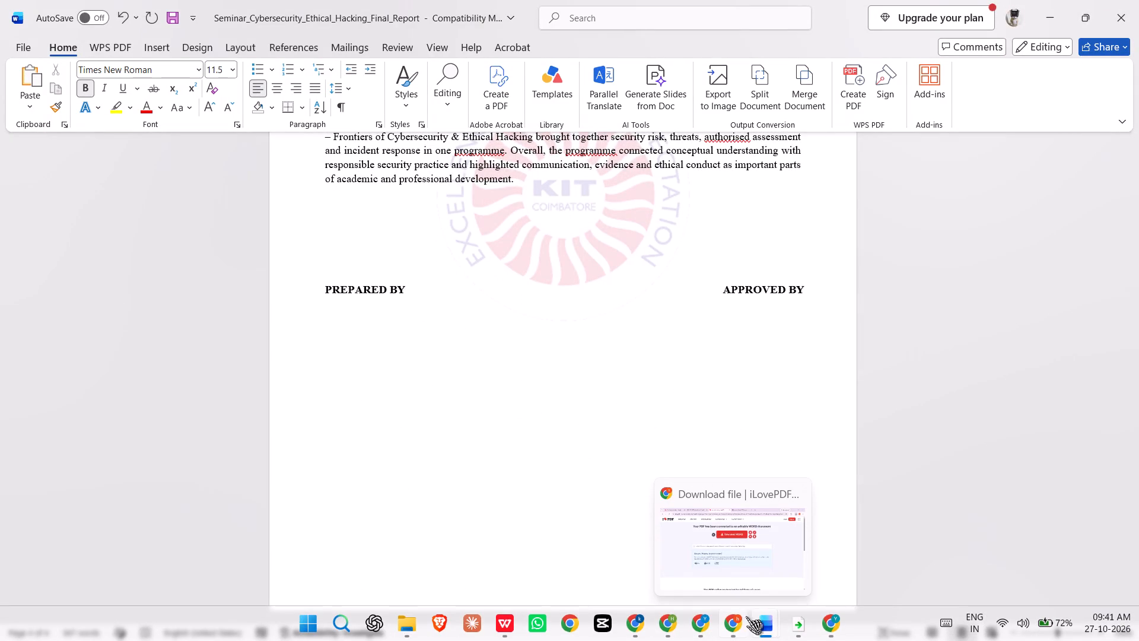
left_click(740, 537)
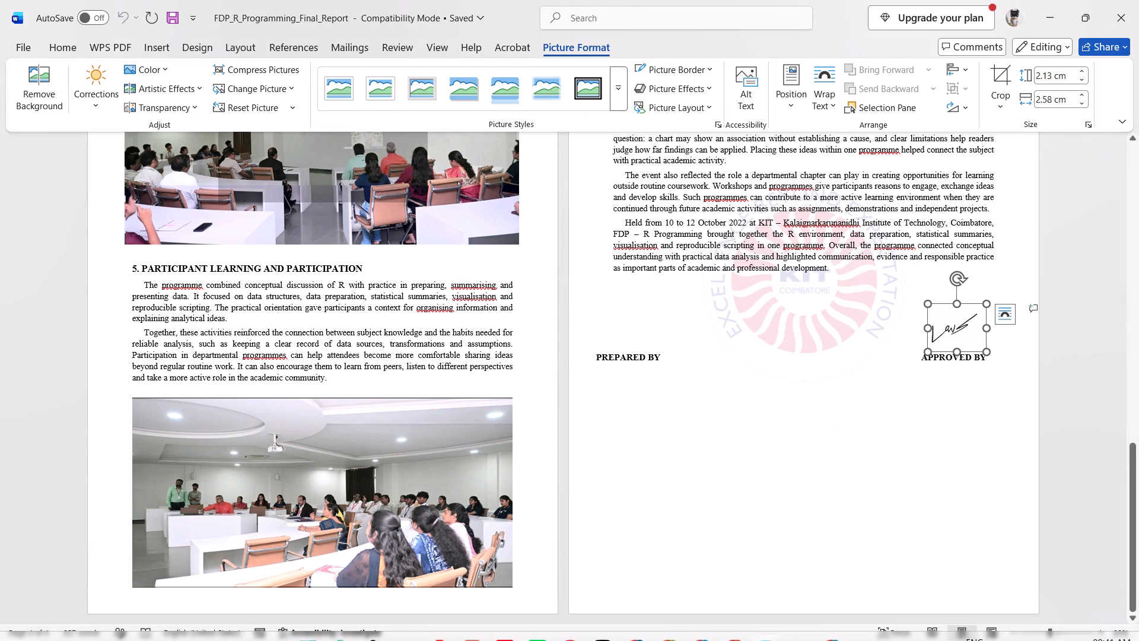
triple_click(946, 316)
key("ctrl+c")
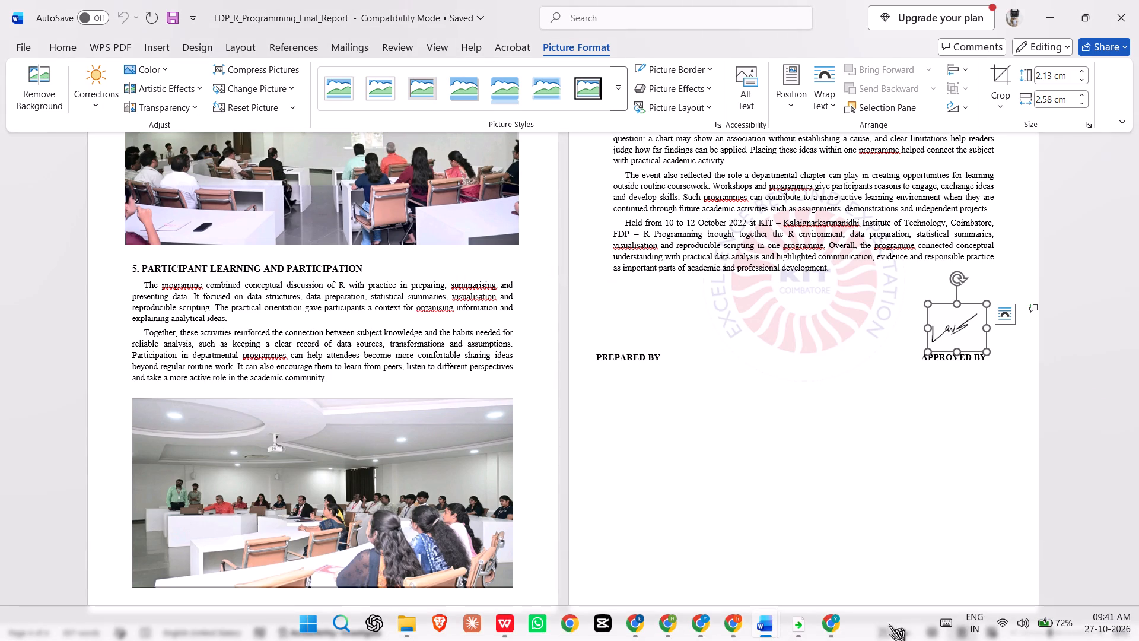
Paste the copied signature above APPROVED BY on the last page of the seminar report, spacing it across from the left margin.
left_click(916, 534)
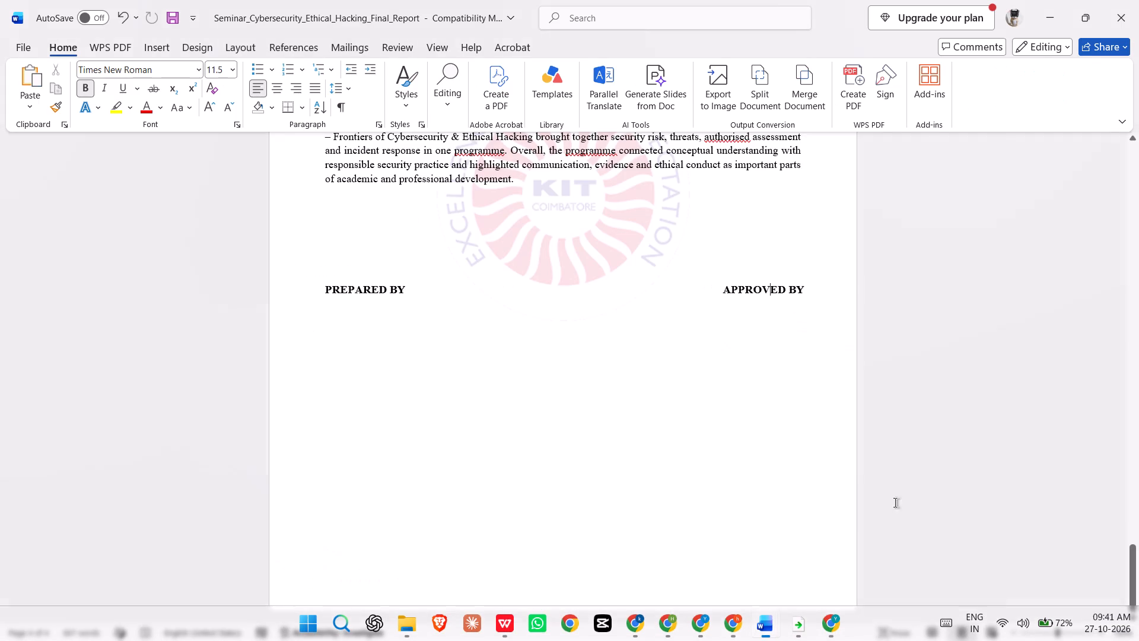
left_click(746, 258)
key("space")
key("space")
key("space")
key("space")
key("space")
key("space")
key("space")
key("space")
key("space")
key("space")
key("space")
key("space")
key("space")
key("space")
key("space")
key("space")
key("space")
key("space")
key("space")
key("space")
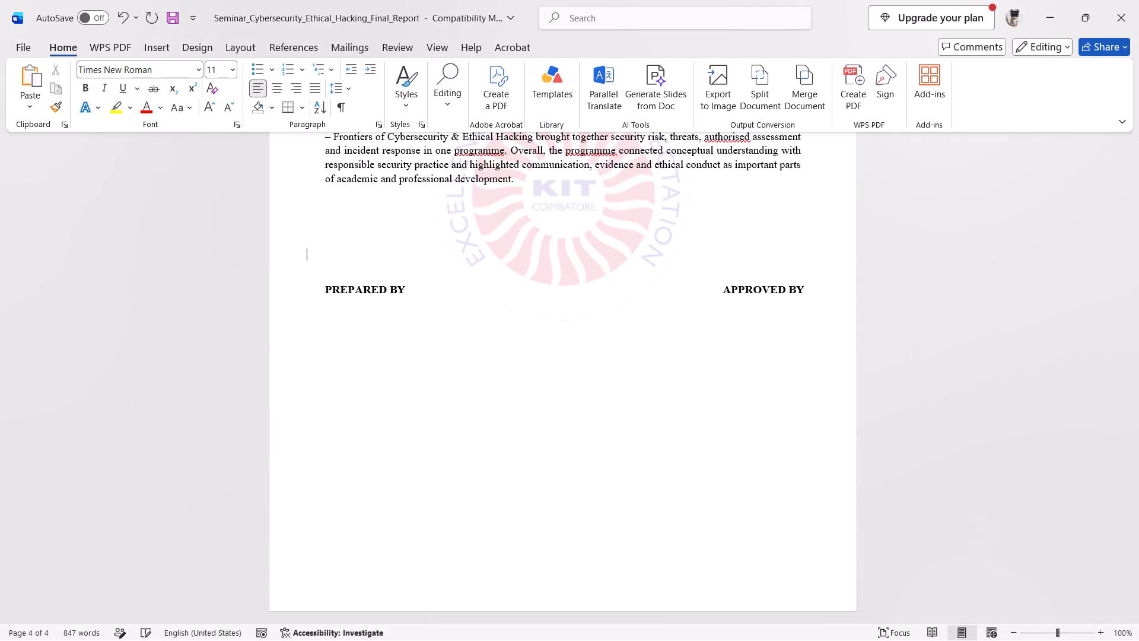
key("Down")
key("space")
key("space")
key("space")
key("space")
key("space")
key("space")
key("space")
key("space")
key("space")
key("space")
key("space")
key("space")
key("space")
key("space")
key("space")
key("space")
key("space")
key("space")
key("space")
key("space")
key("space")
key("ctrl+v")
Delete the extra spaces and blank lines above the signature so the sign-off block sits closer to the closing paragraph.
left_click(693, 260)
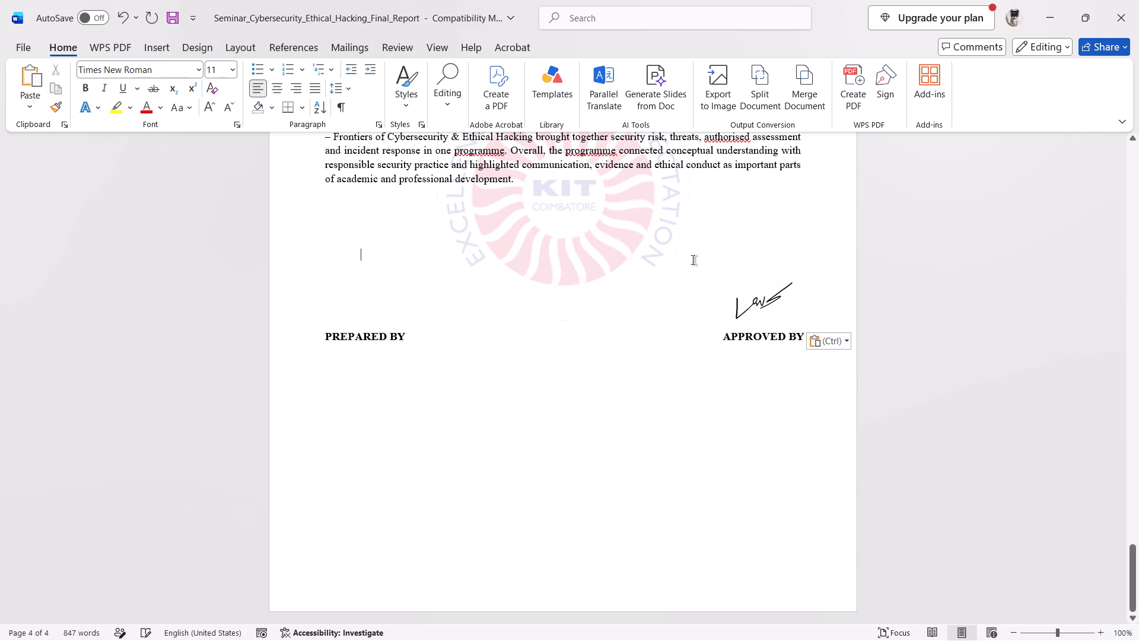
key("BackSpace")
key("BackSpace")
key("BackSpace")
key("BackSpace")
key("BackSpace")
key("BackSpace")
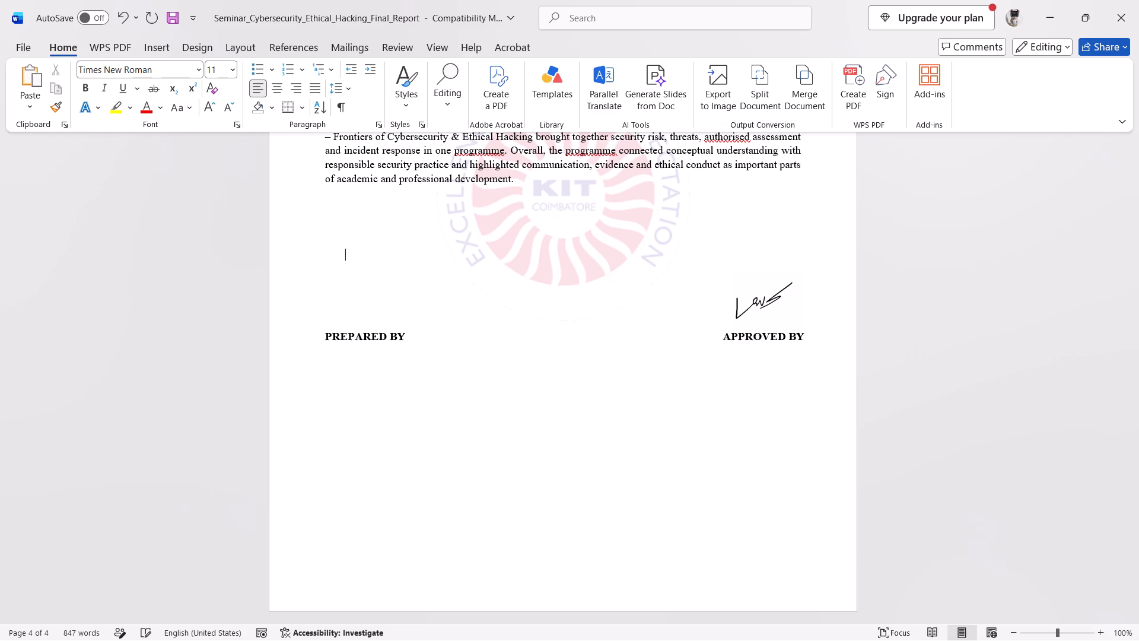
key("BackSpace")
key("BackSpace")
key("BackSpace")
key("BackSpace")
key("BackSpace")
key("BackSpace")
key("BackSpace")
key("BackSpace")
key("BackSpace")
key("BackSpace")
key("BackSpace")
key("BackSpace")
key("BackSpace")
key("BackSpace")
key("BackSpace")
key("BackSpace")
key("BackSpace")
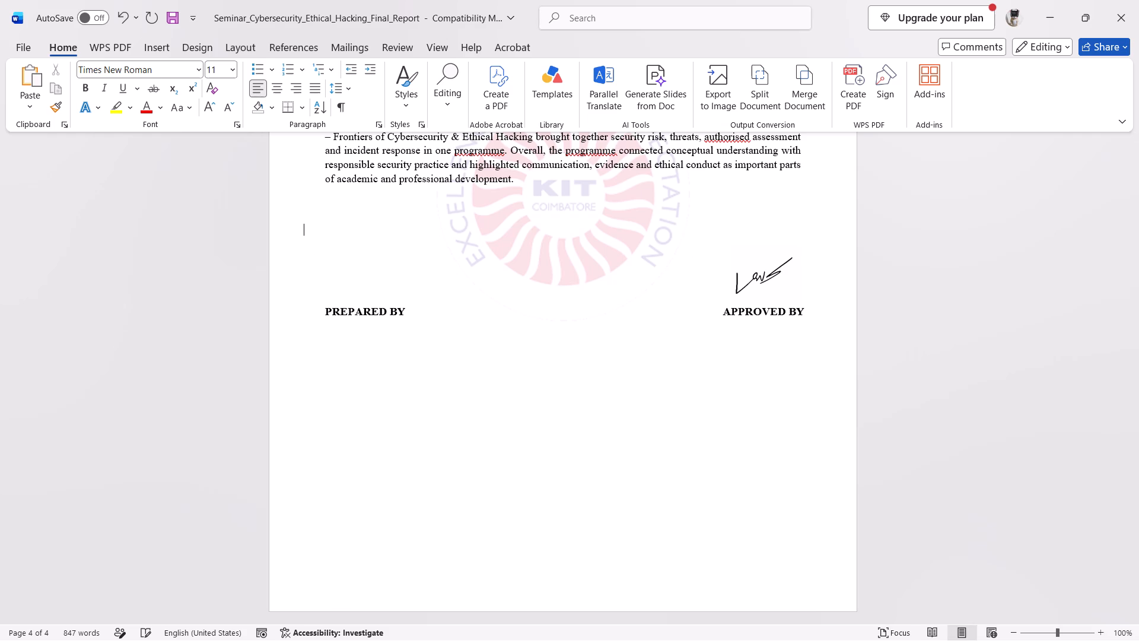
key("BackSpace")
key("BackSpace")
key("BackSpace")
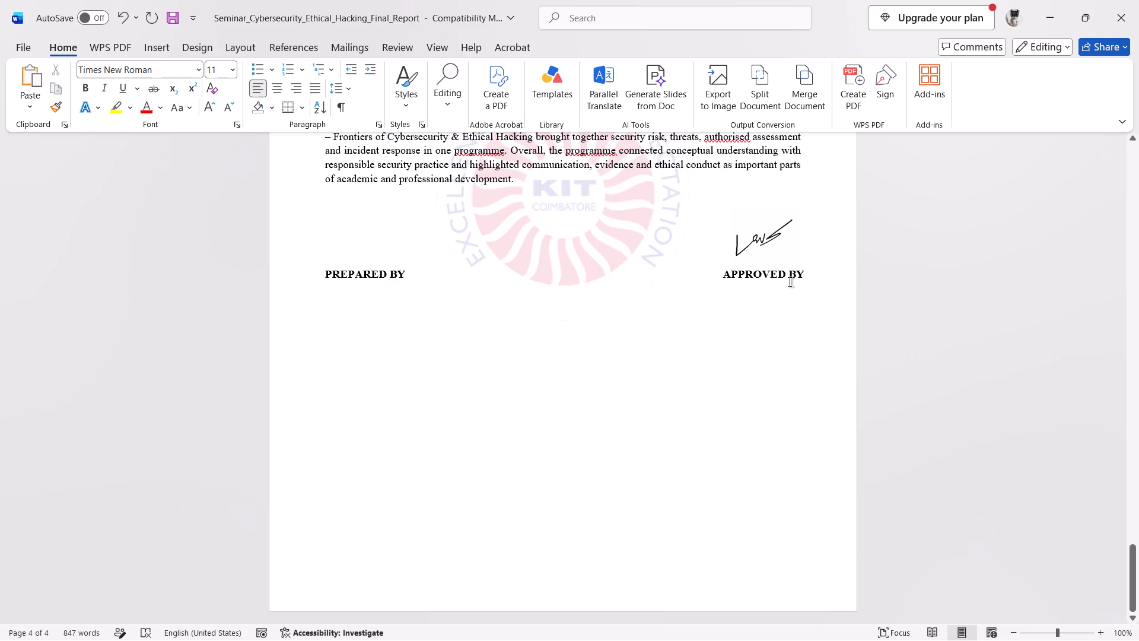
Look back from the sign-off block to the blank area on page 3 above the participant learning section.
scroll(790, 282, "up", 1)
scroll(680, 341, "up", 1)
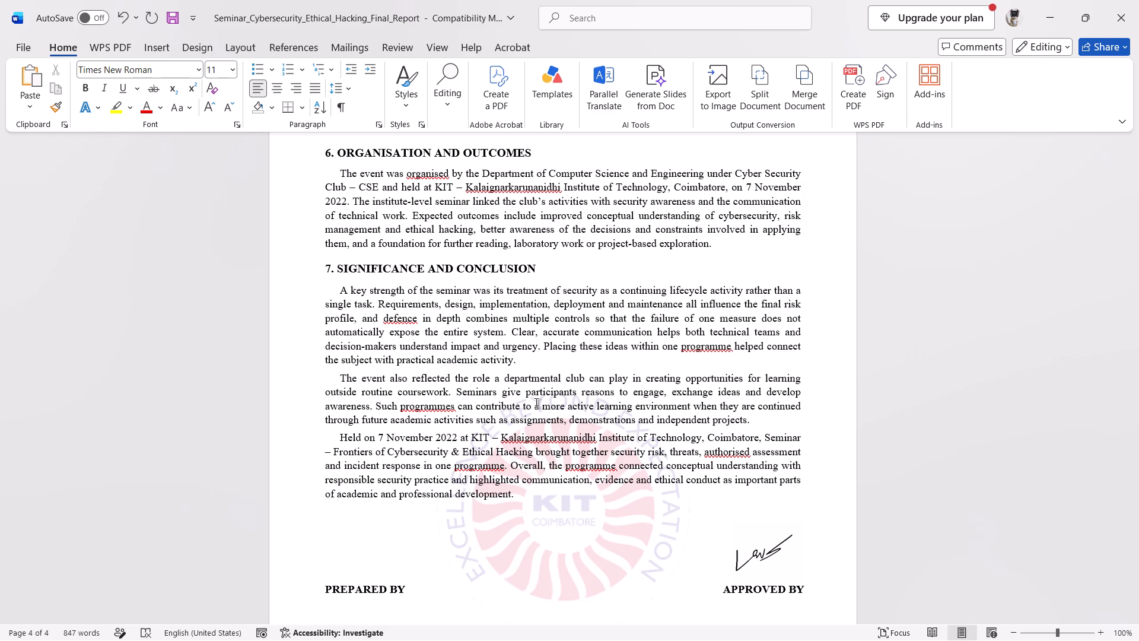
scroll(536, 403, "up", 3)
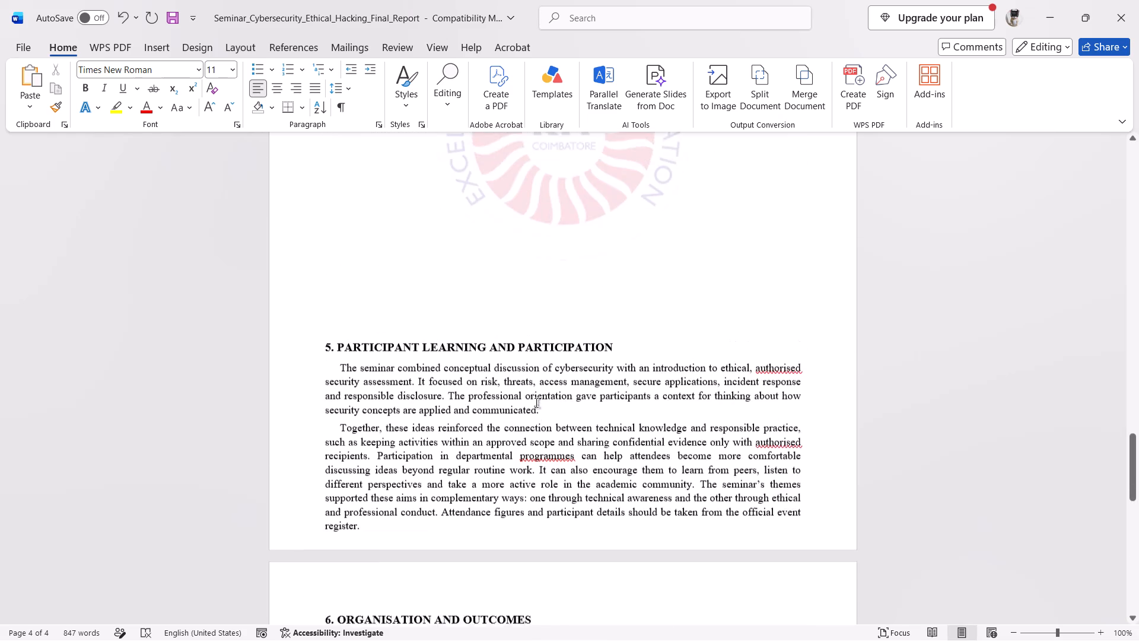
scroll(536, 403, "up", 3)
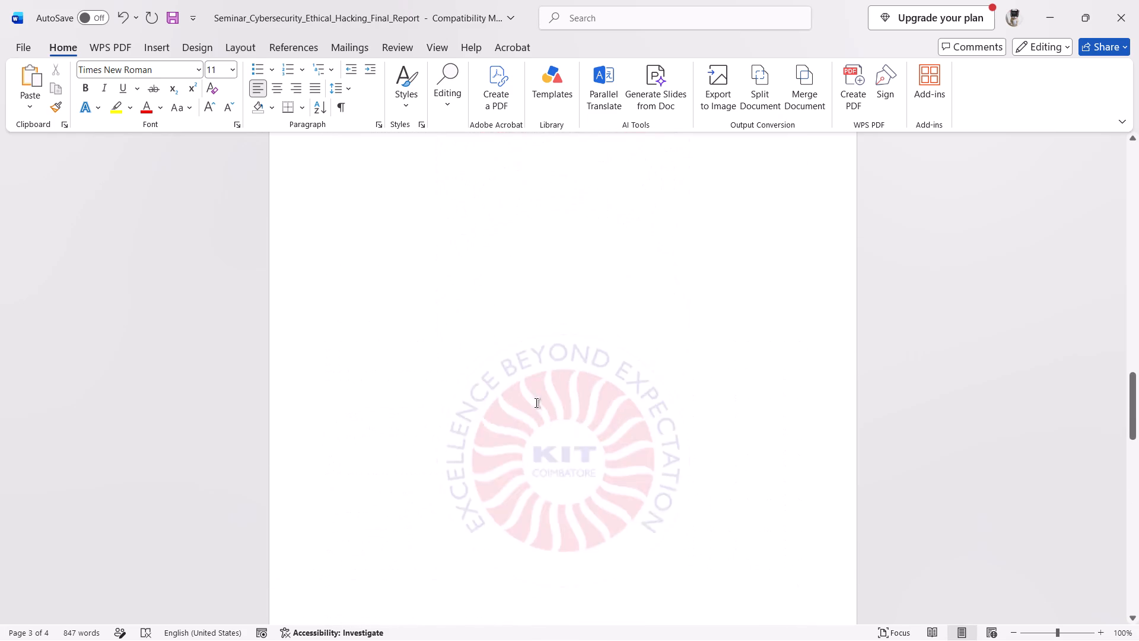
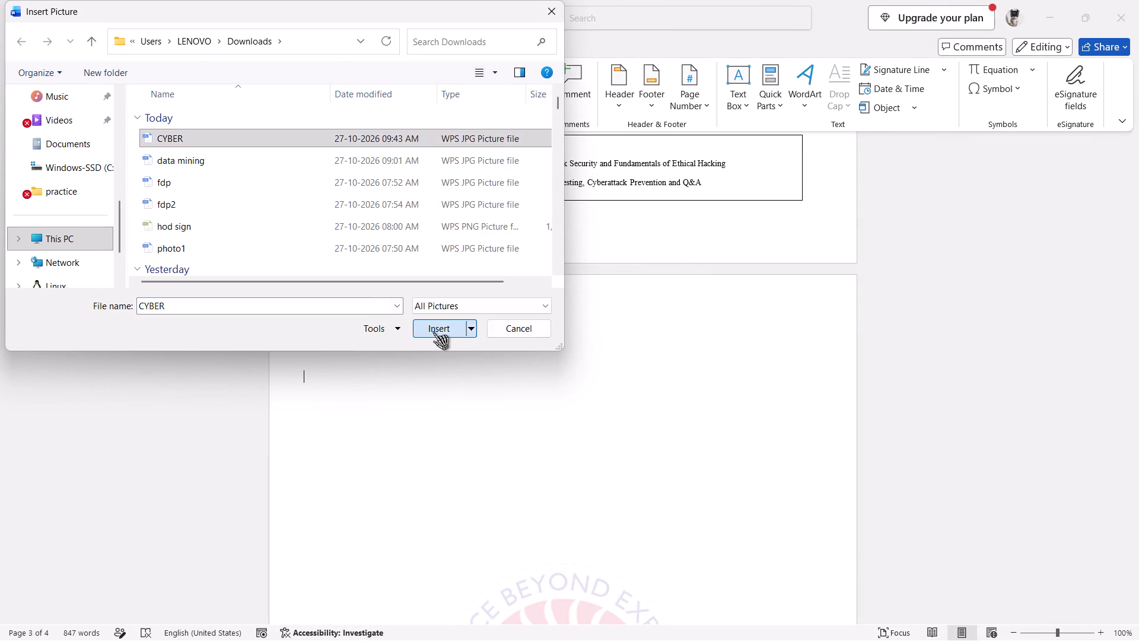
Delete five of the blank lines between the inserted group photo and the 5. PARTICIPANT LEARNING AND PARTICIPATION heading.
scroll(481, 417, "down", 3)
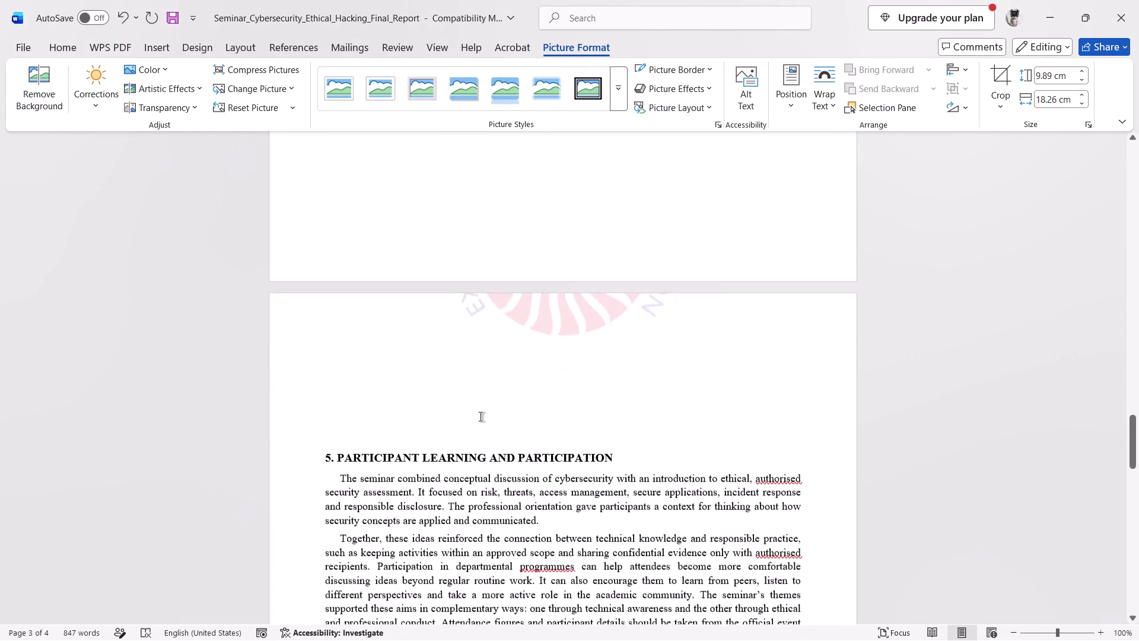
scroll(481, 417, "down", 1)
left_click(314, 307)
key("BackSpace")
key("BackSpace")
key("BackSpace")
key("BackSpace")
key("BackSpace")
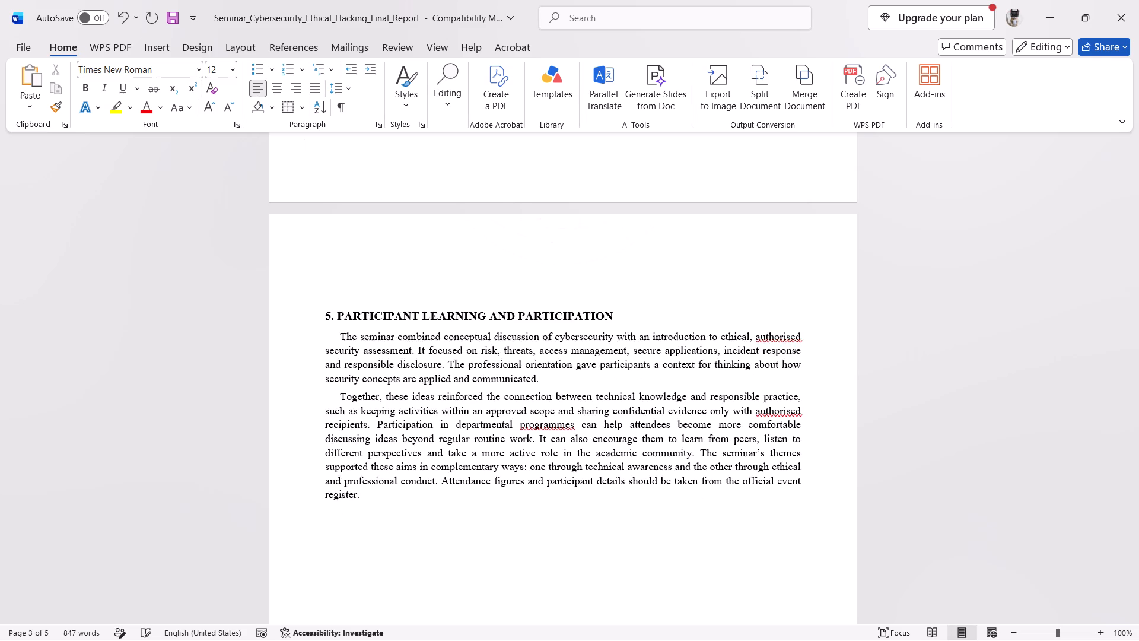
Review the placement of the group photo relative to the session schedule and the surrounding report sections.
scroll(406, 441, "up", 4)
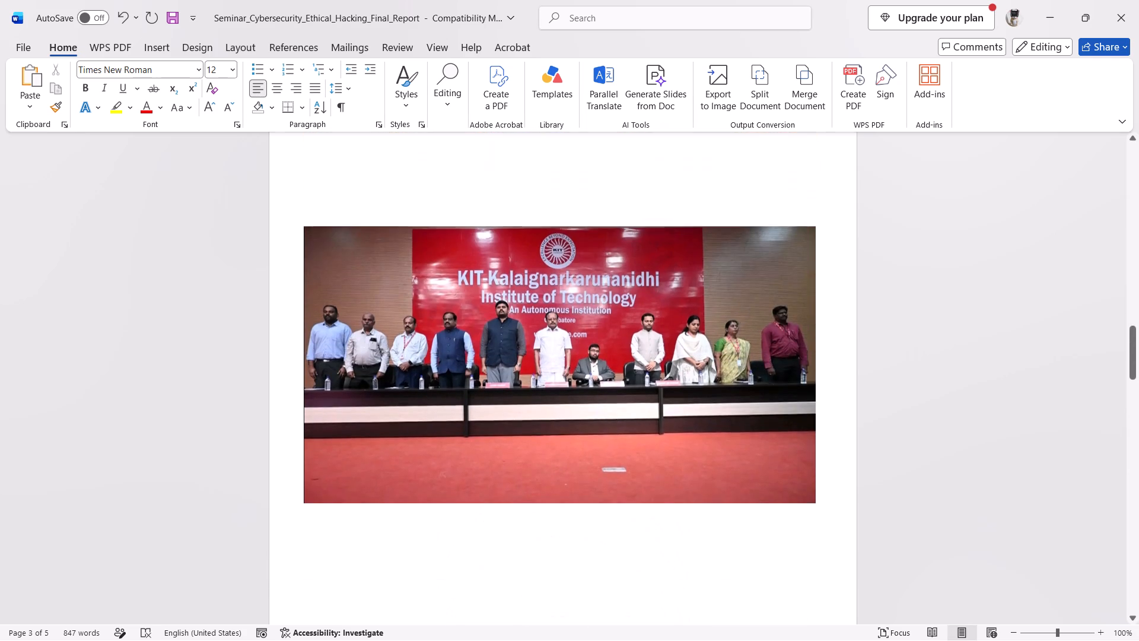
scroll(406, 441, "up", 1)
scroll(423, 441, "down", 7)
scroll(423, 441, "up", 2)
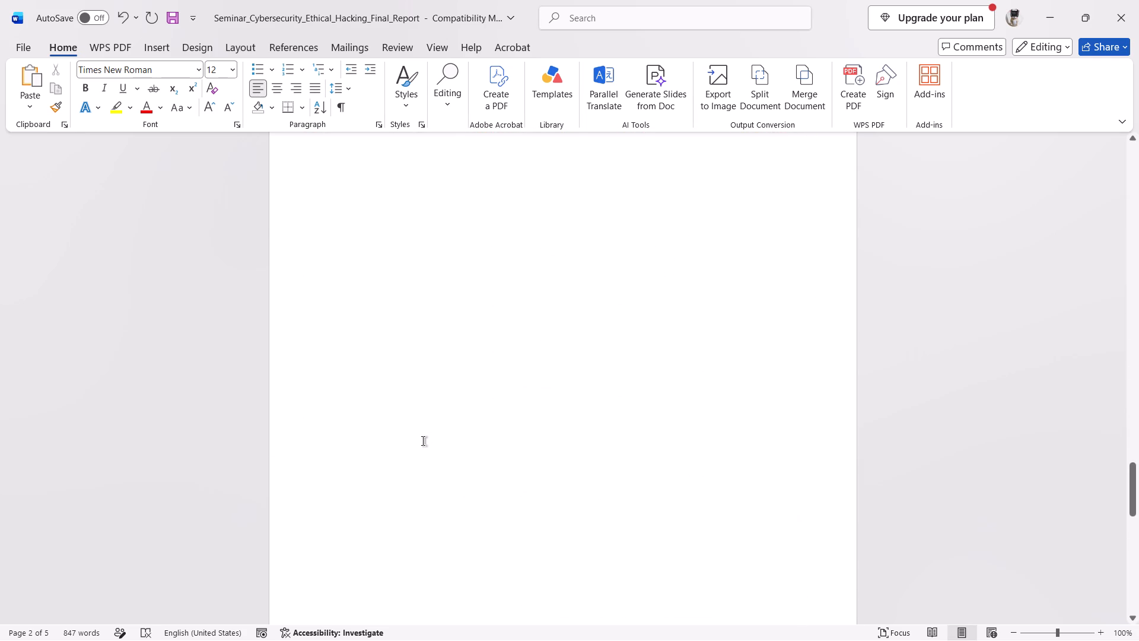
scroll(423, 441, "up", 4)
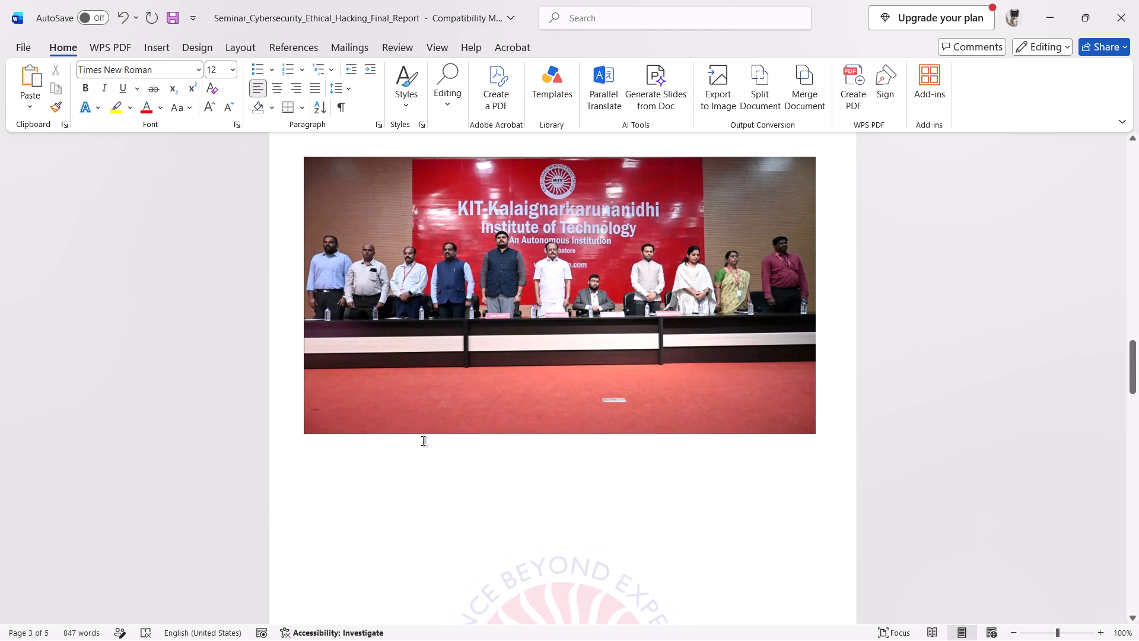
scroll(456, 445, "up", 1)
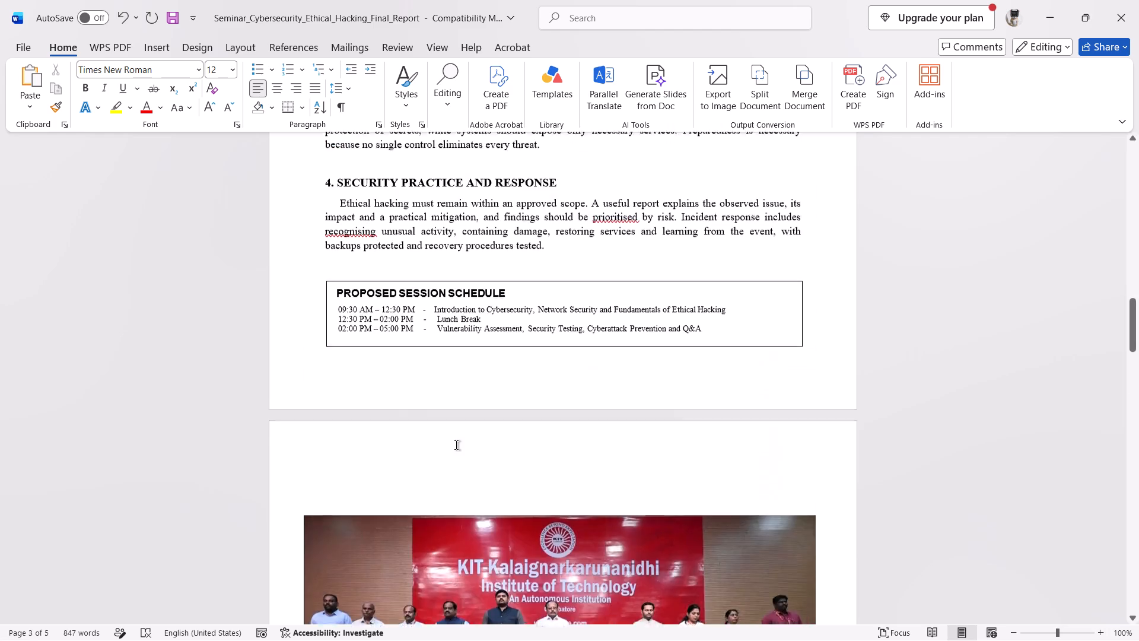
scroll(456, 445, "up", 1)
scroll(456, 445, "down", 1)
scroll(486, 403, "up", 4)
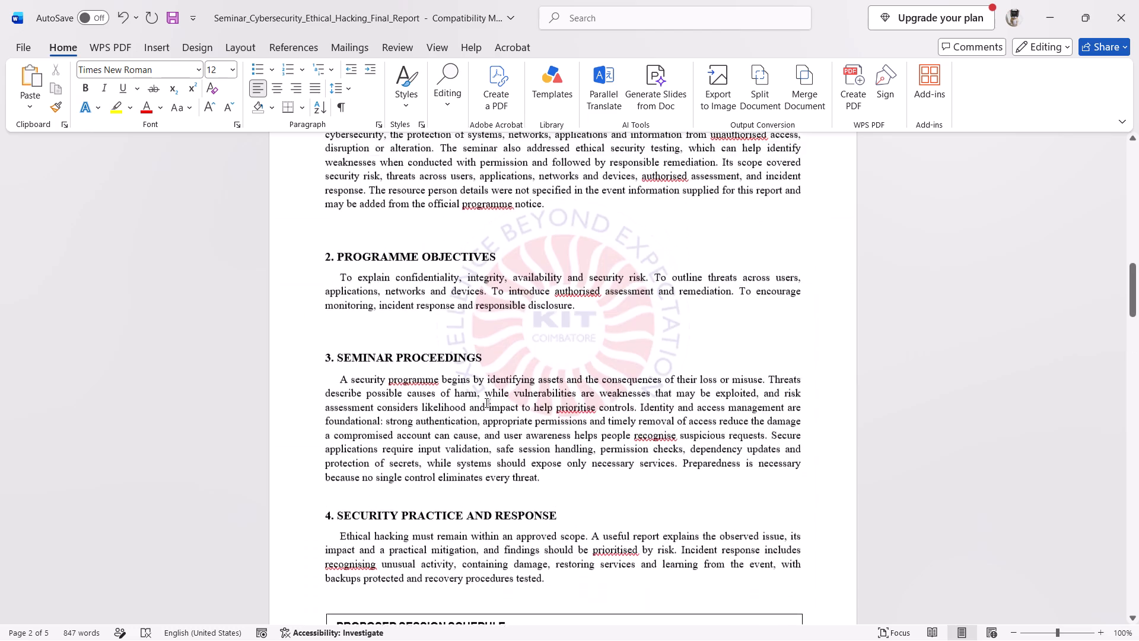
scroll(486, 403, "up", 3)
scroll(486, 403, "down", 8)
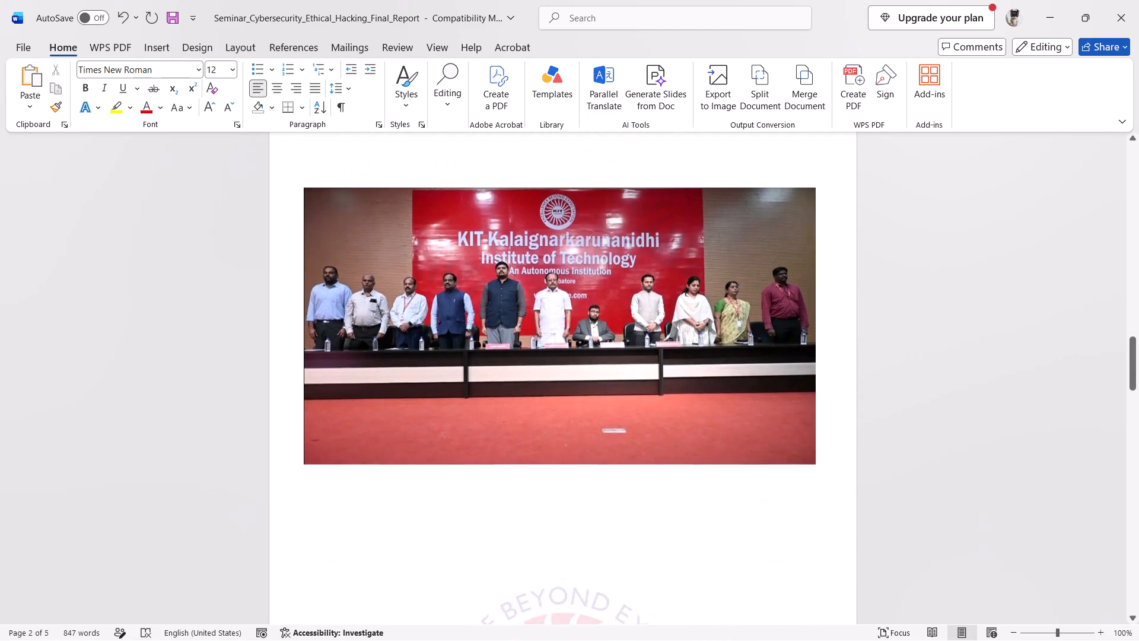
Remove the empty paragraph directly before the group photo on page 3.
left_click(551, 366)
scroll(551, 366, "up", 1)
left_click(412, 273)
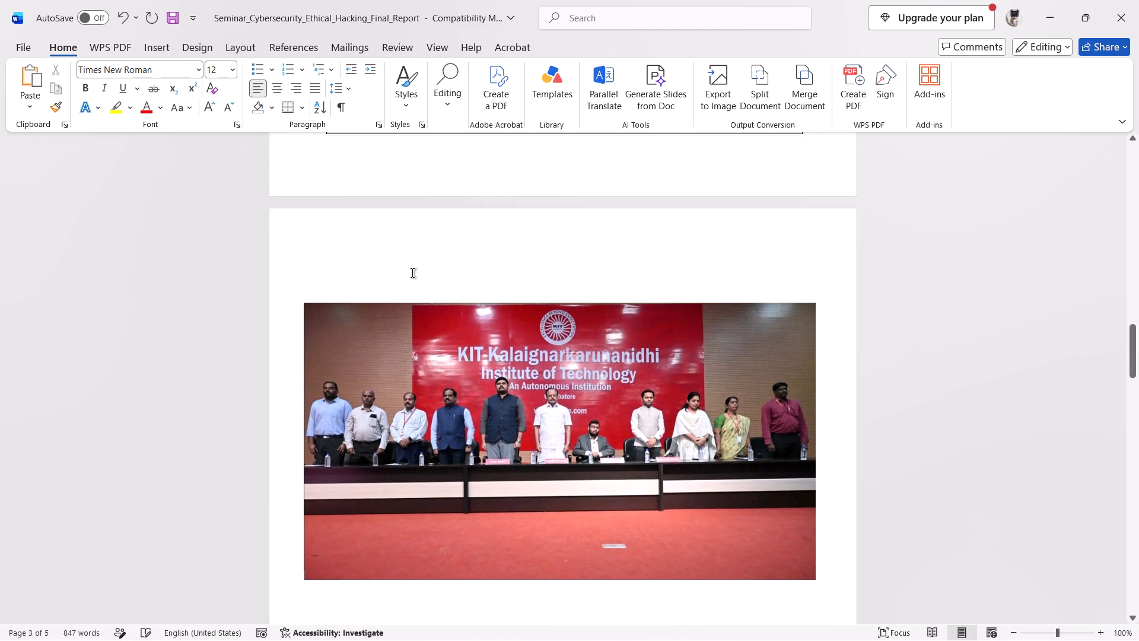
left_click(333, 288)
key("BackSpace")
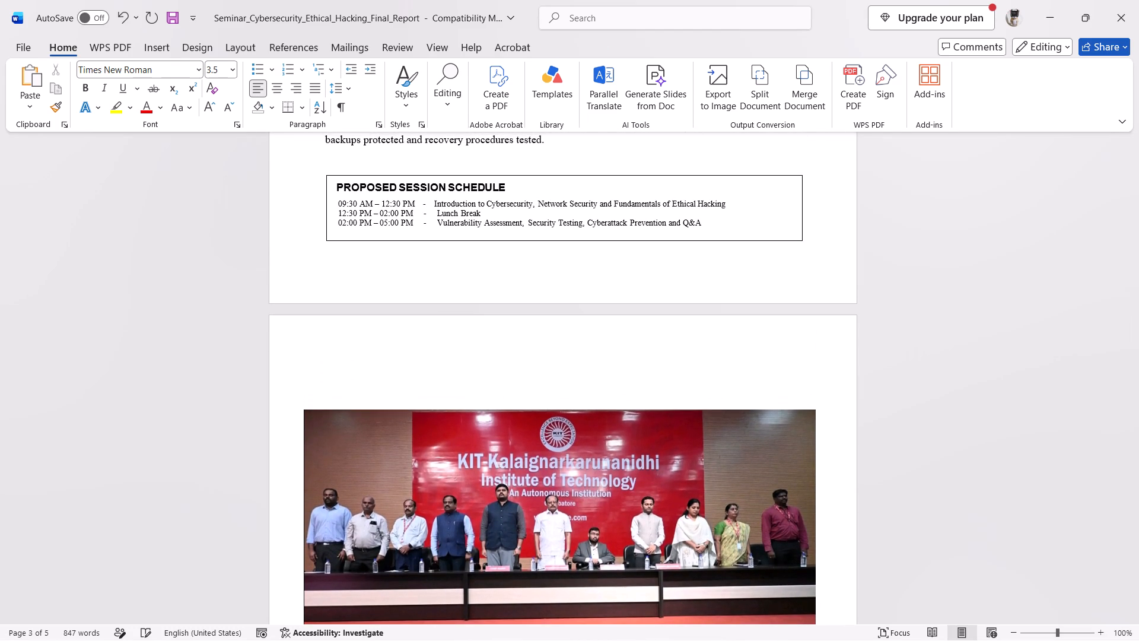
Delete all remaining blank lines between the group photo and the participant learning heading so section 5 starts directly under the photo.
scroll(422, 371, "down", 4)
scroll(422, 371, "up", 2)
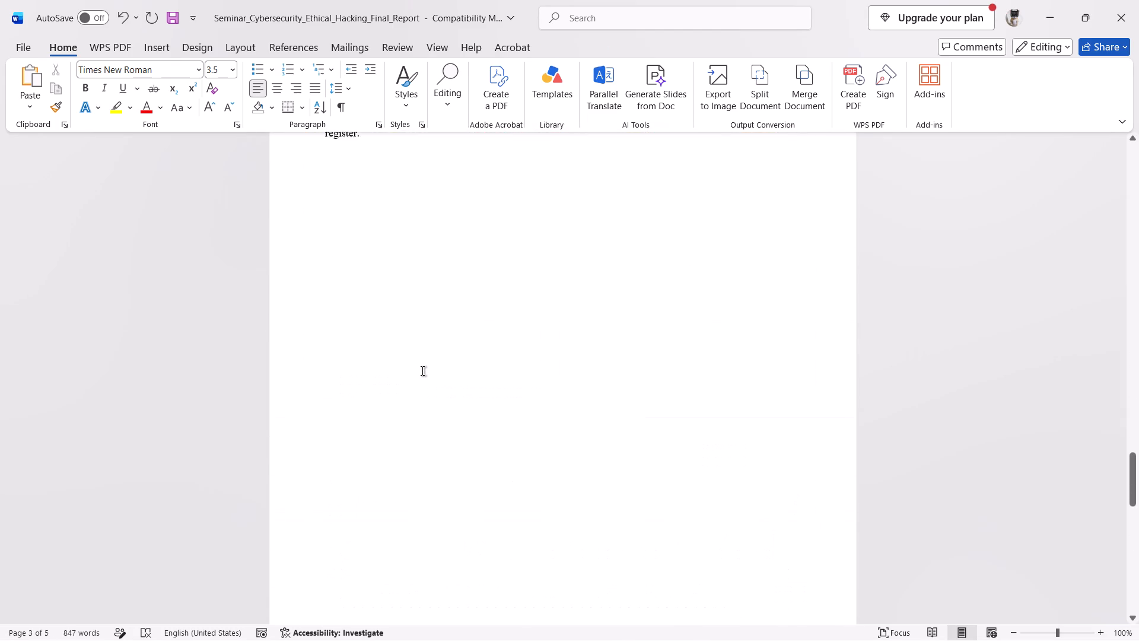
scroll(422, 371, "up", 2)
left_click(316, 477)
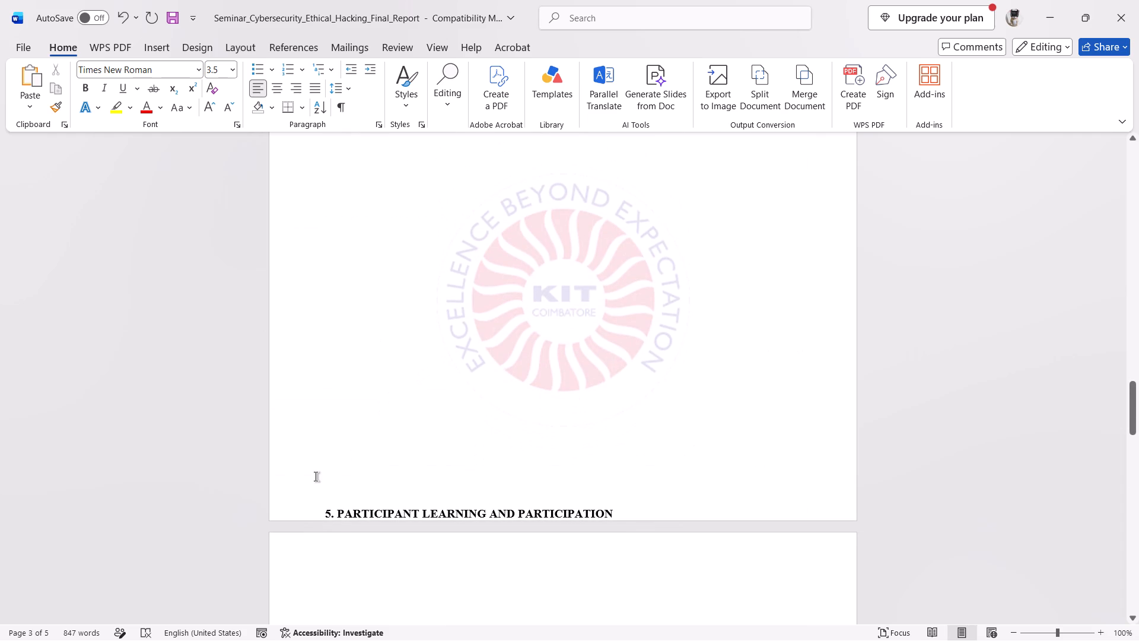
key("BackSpace")
key("BackSpace")
key("BackSpace")
key("BackSpace")
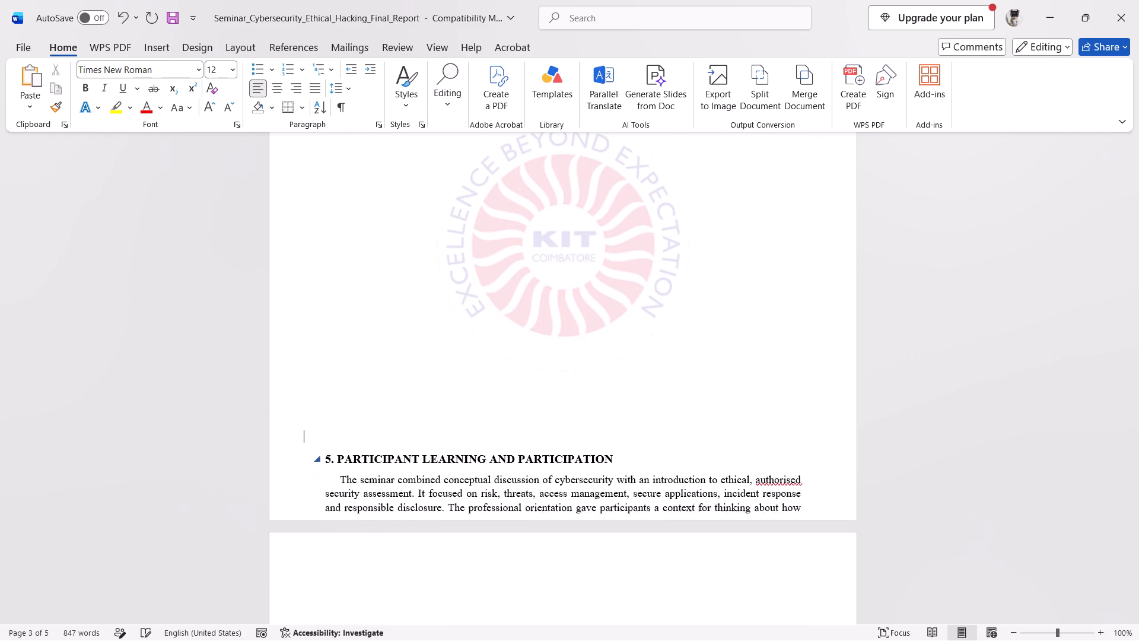
key("BackSpace")
key("BackSpace")
key("BackSpace")
key("BackSpace")
key("BackSpace")
key("BackSpace")
key("BackSpace")
key("BackSpace")
key("BackSpace")
key("BackSpace")
key("BackSpace")
key("BackSpace")
key("BackSpace")
key("BackSpace")
key("BackSpace")
key("BackSpace")
key("BackSpace")
key("BackSpace")
key("BackSpace")
key("BackSpace")
key("BackSpace")
key("BackSpace")
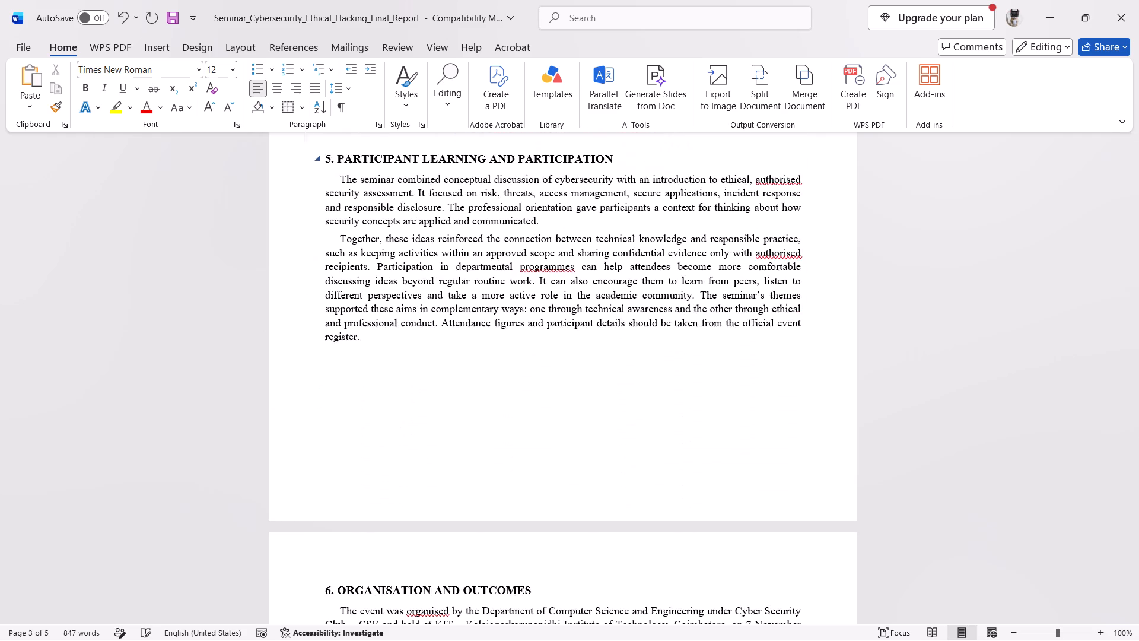
scroll(316, 477, "up", 3)
key("BackSpace")
key("BackSpace")
key("BackSpace")
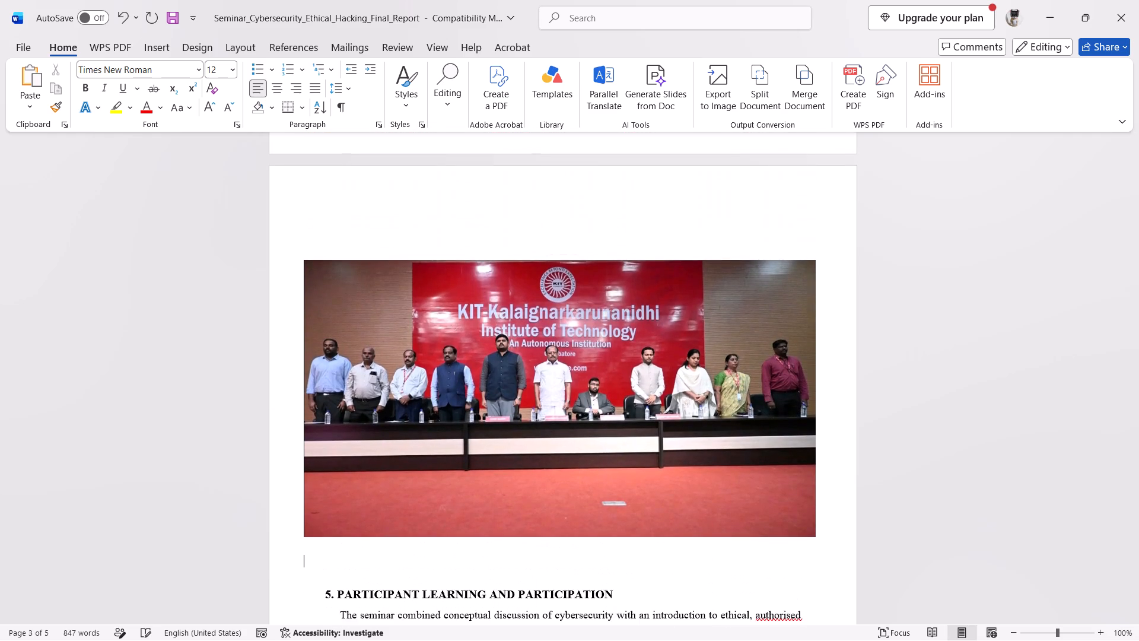
key("BackSpace")
key("BackSpace")
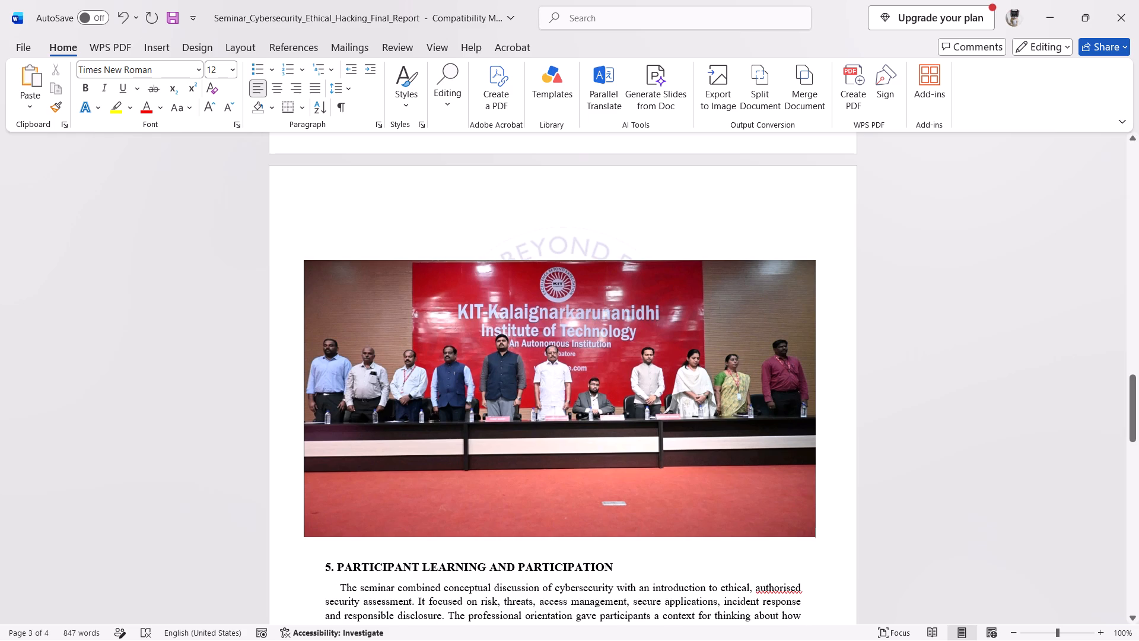
Move the page 3 KIT watermark down from behind the group photo until its centre sits behind the section 5 text, keeping it horizontally centred.
left_click(554, 250)
left_click_drag(554, 250, 549, 407)
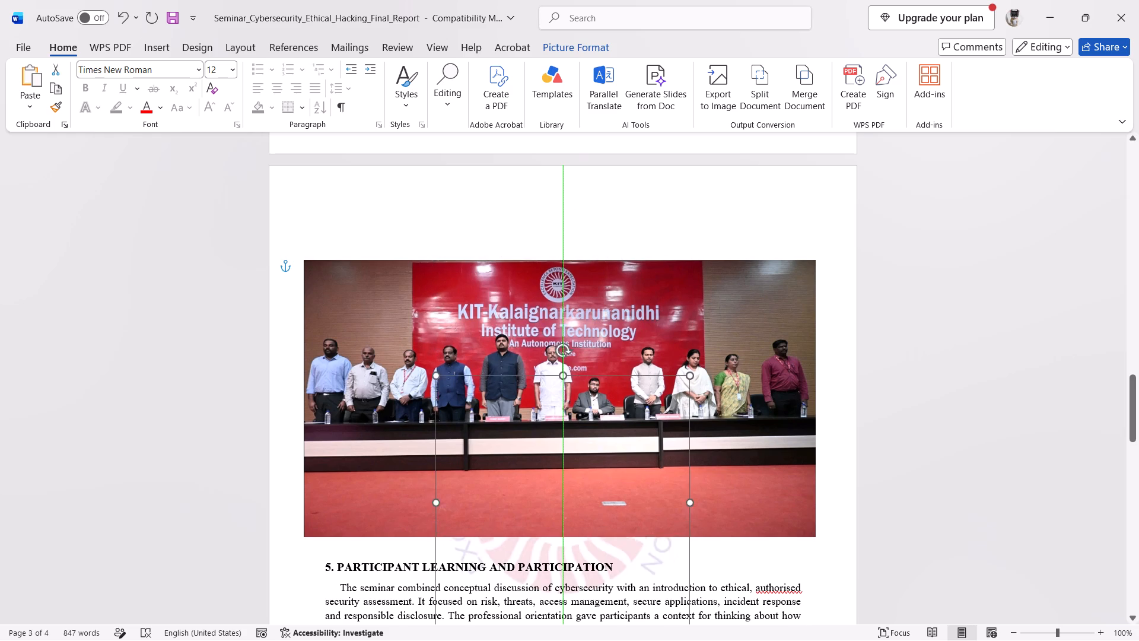
left_click_drag(549, 407, 548, 472)
scroll(548, 472, "down", 2)
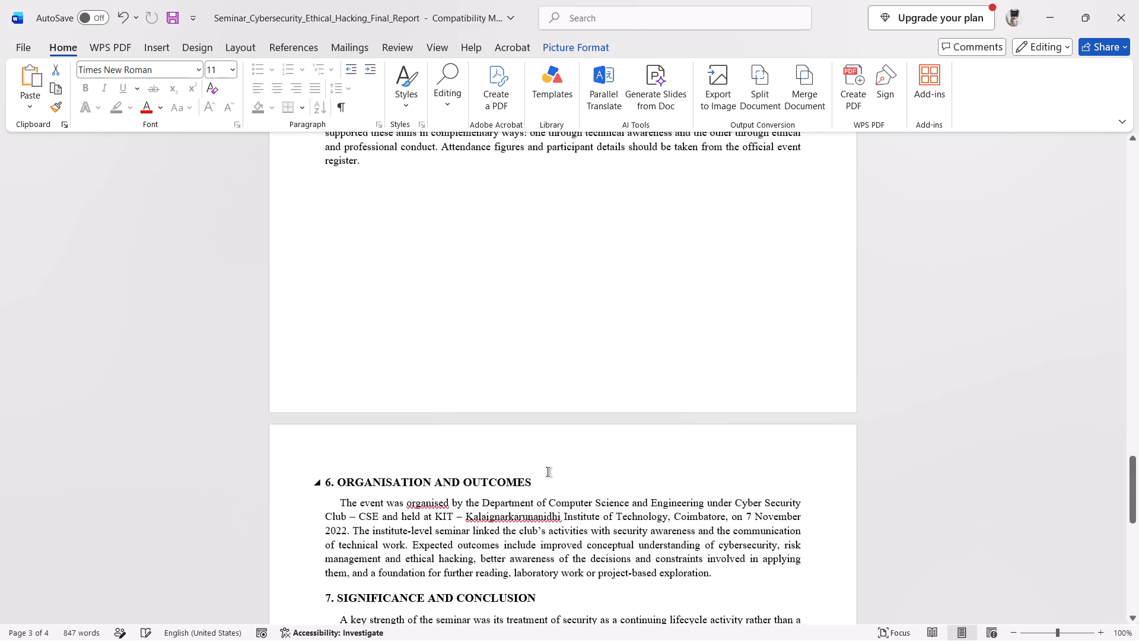
scroll(548, 472, "up", 1)
left_click_drag(555, 184, 559, 194)
scroll(917, 250, "up", 1)
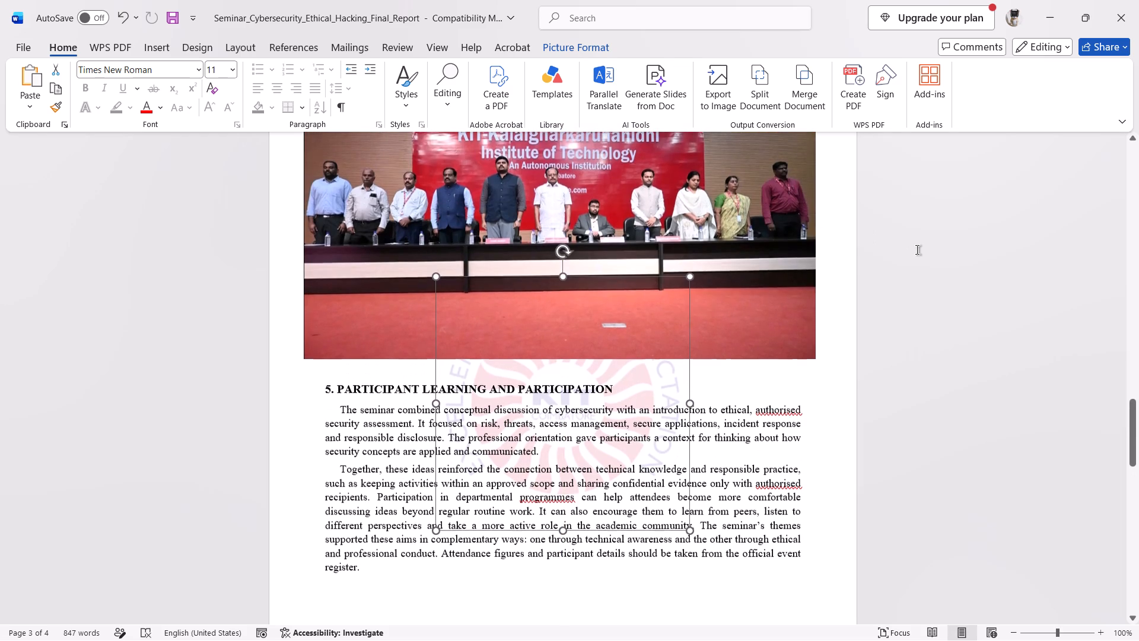
left_click(917, 250)
Review the seminar report's layout from the event details through to the significance and conclusion section.
scroll(917, 250, "up", 4)
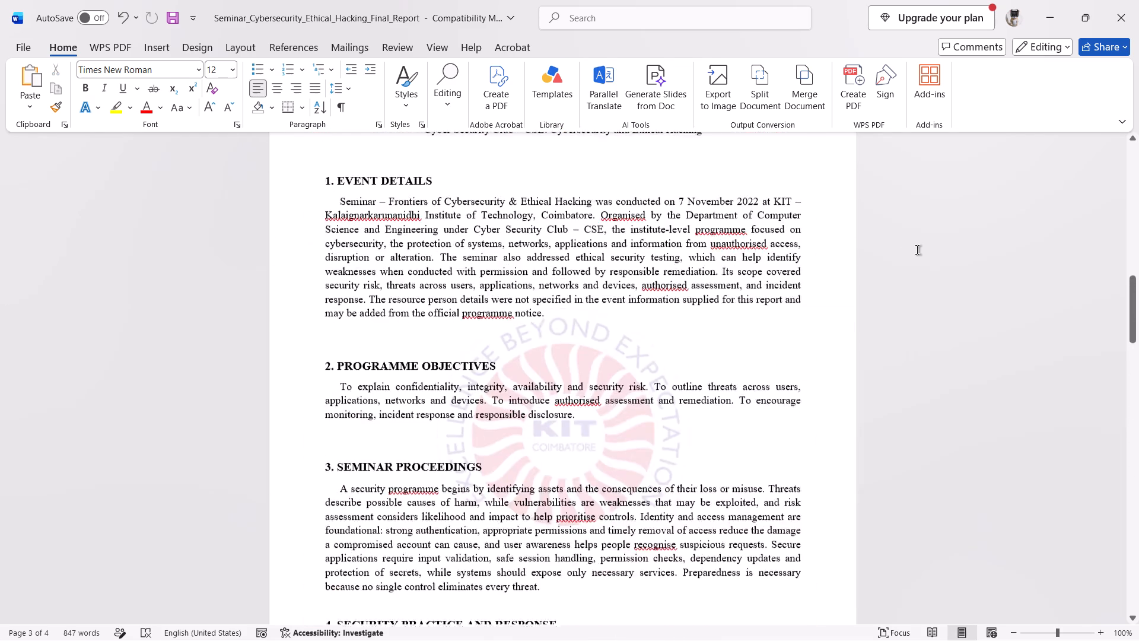
scroll(917, 250, "down", 6)
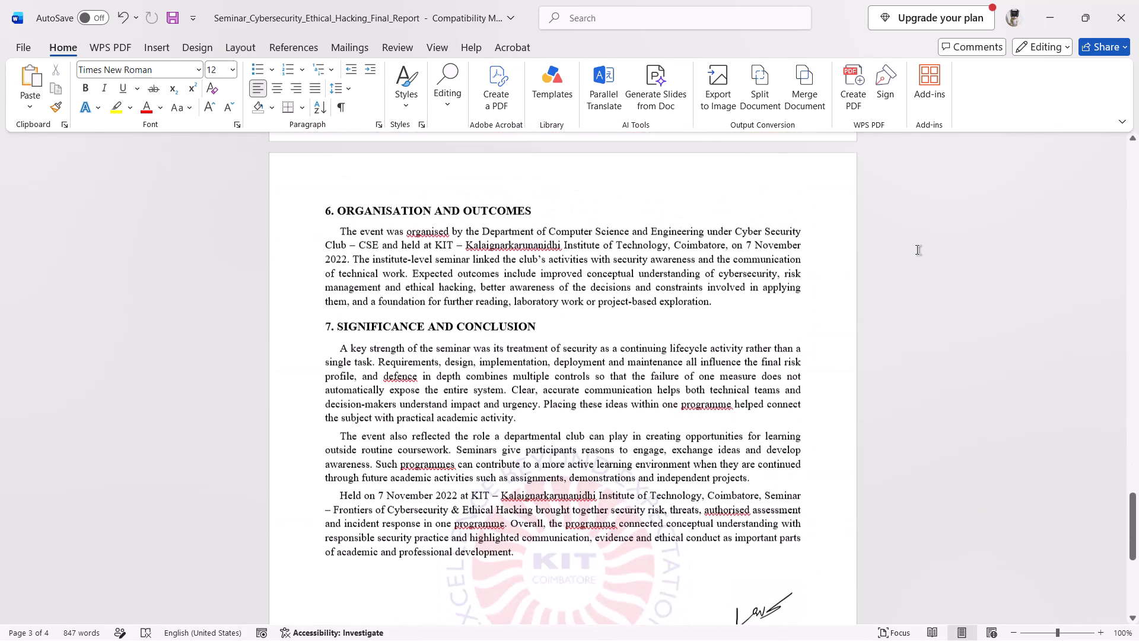
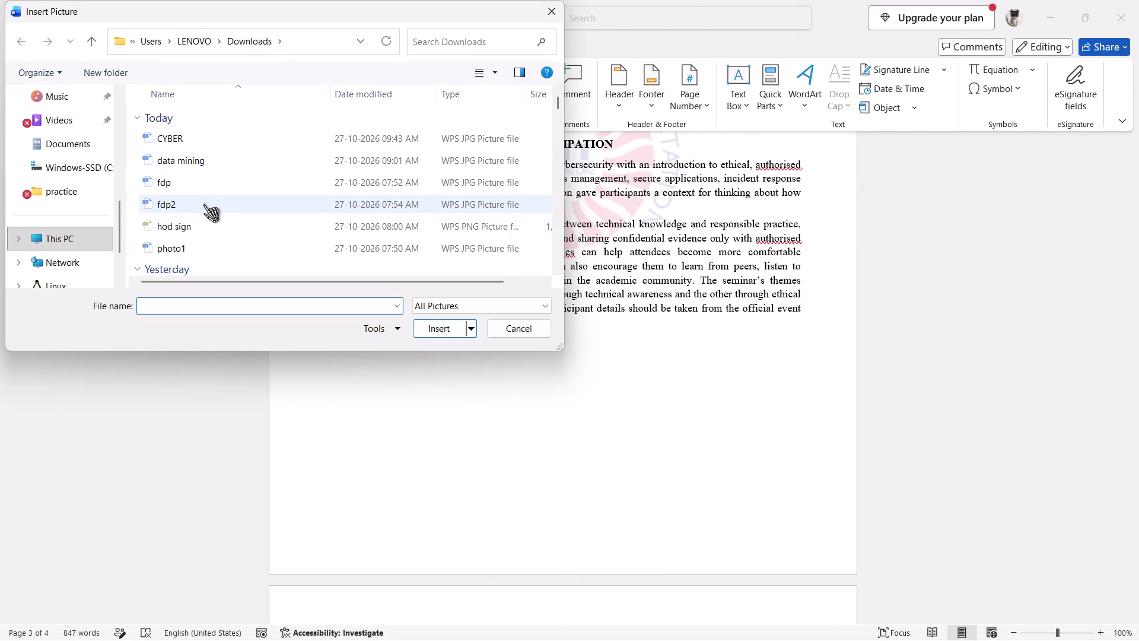
Insert the "data mining" picture below the section 5 text and reduce its height to about 6.71 cm.
left_click(205, 167)
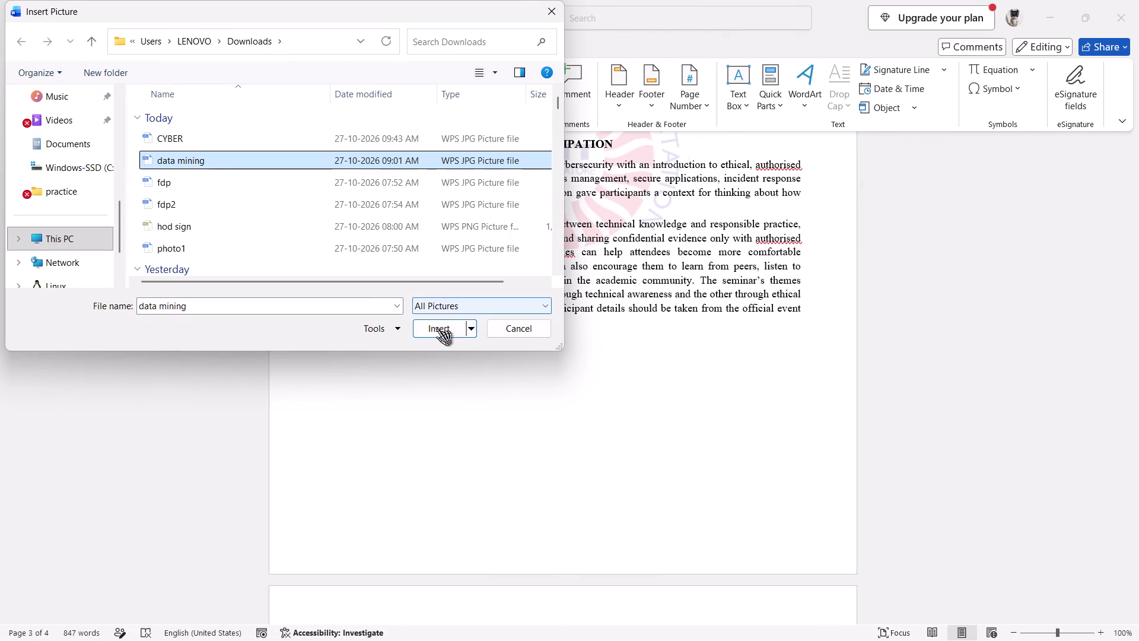
left_click(431, 327)
double_click(532, 350)
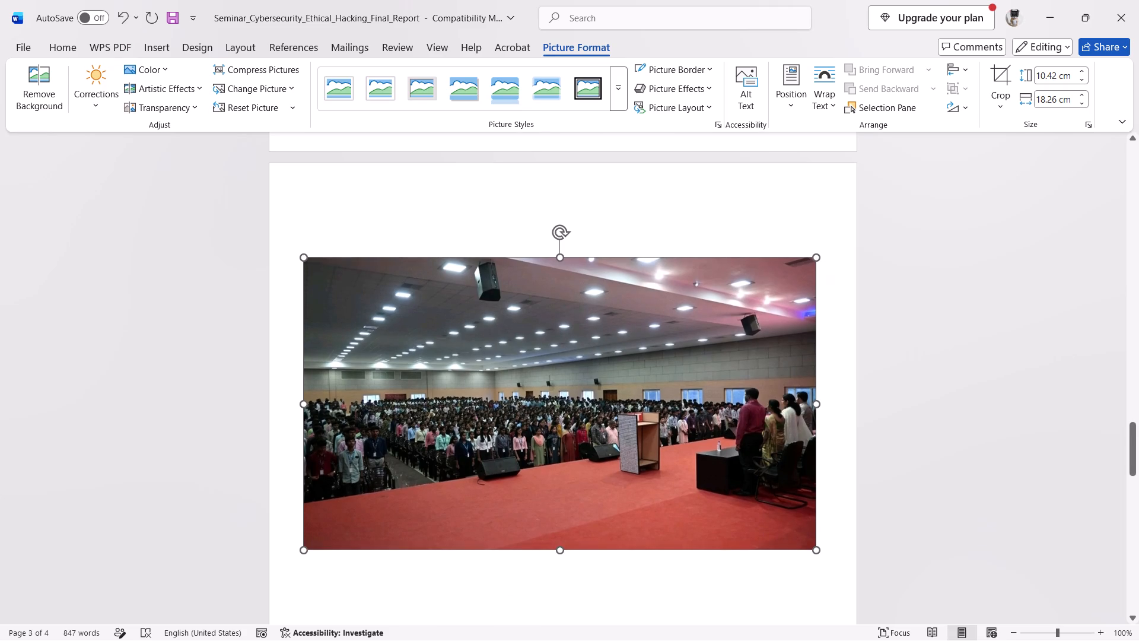
left_click_drag(559, 549, 562, 444)
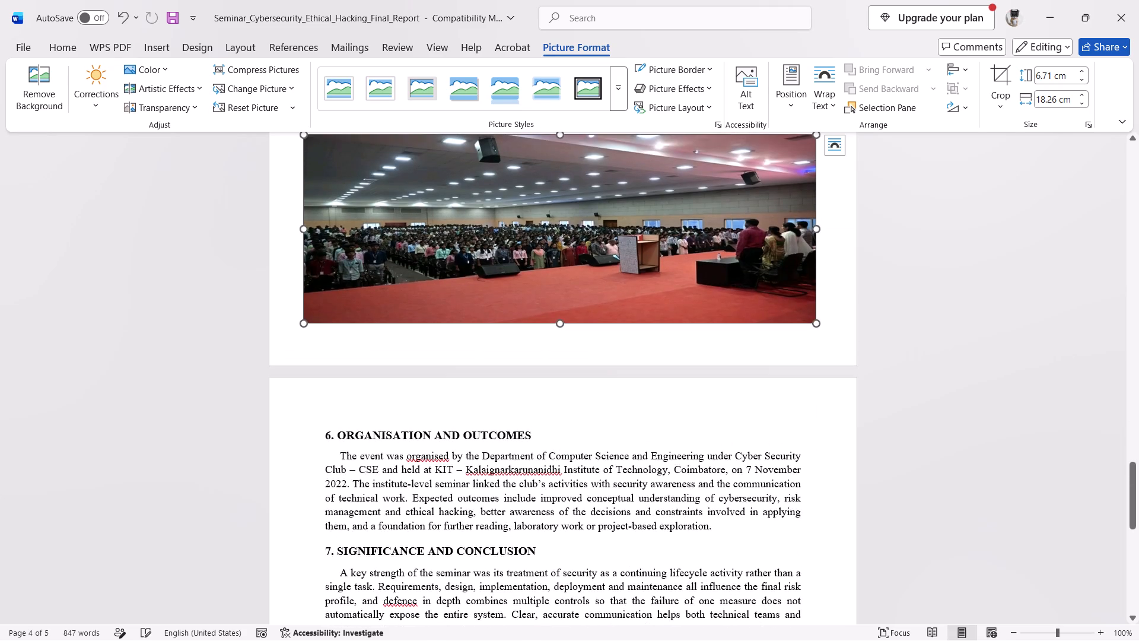
Delete the end of section 5's second paragraph, from "The seminar's themes" through "official event register.".
scroll(552, 345, "up", 1)
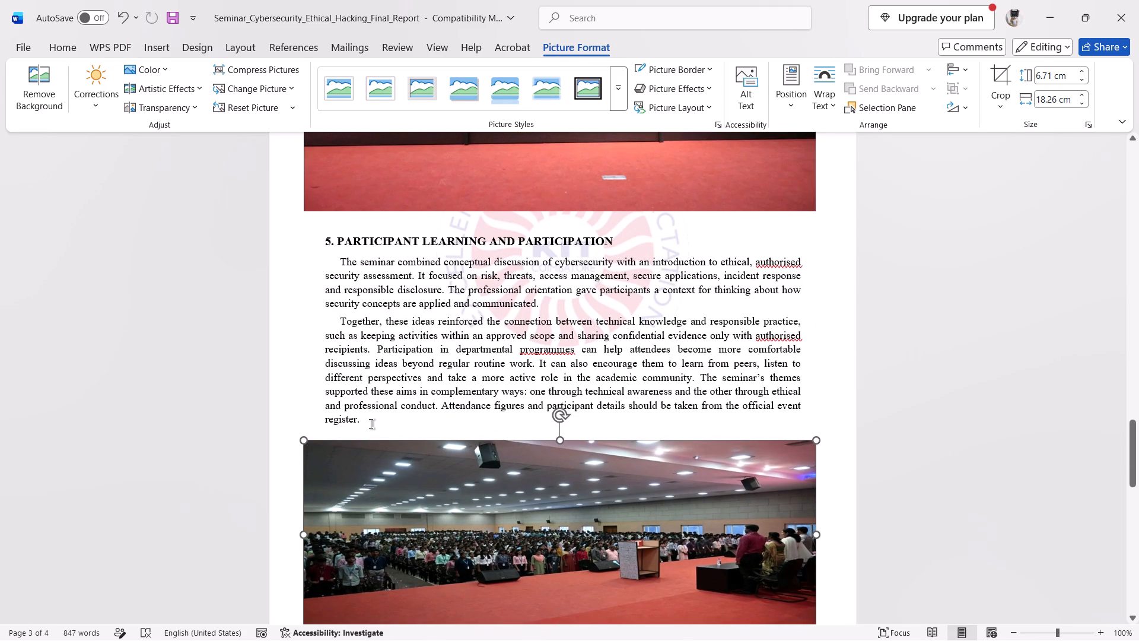
left_click(371, 424)
left_click_drag(371, 424, 699, 376)
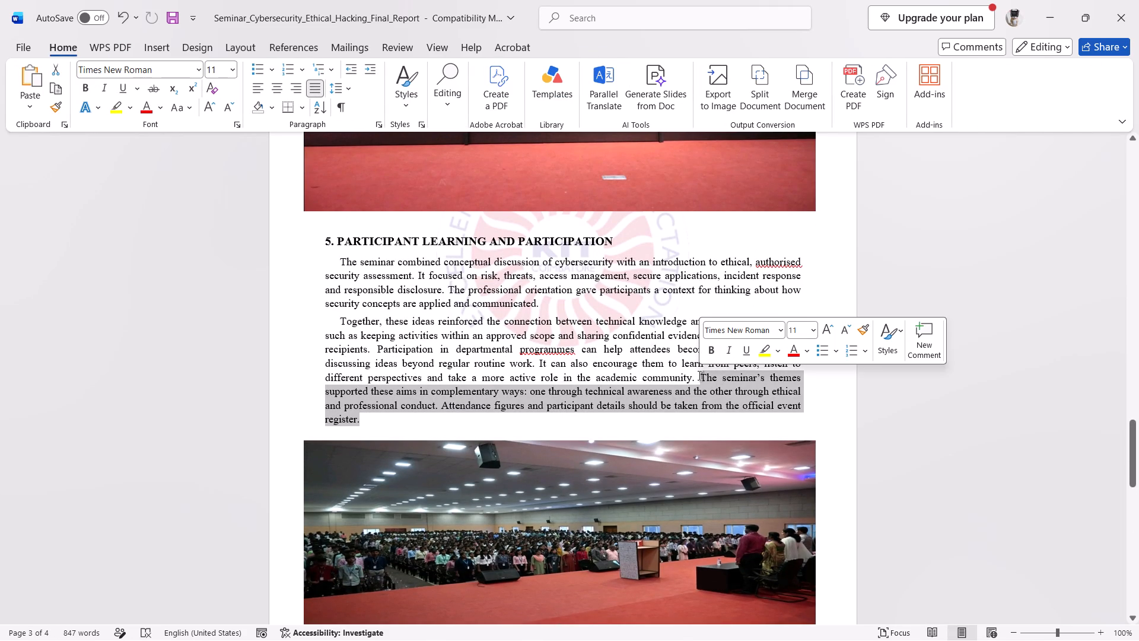
key("BackSpace")
key("BackSpace")
Stretch the auditorium photo below section 5 vertically until it nearly reaches the bottom of page 3.
scroll(699, 376, "down", 1)
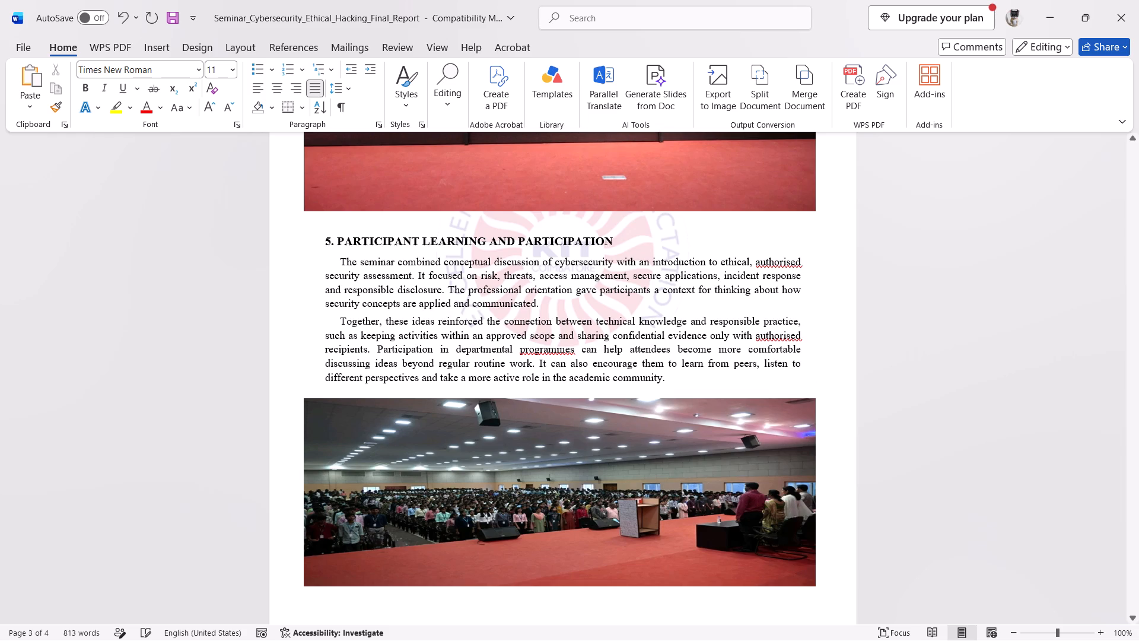
scroll(699, 376, "down", 1)
left_click(671, 320)
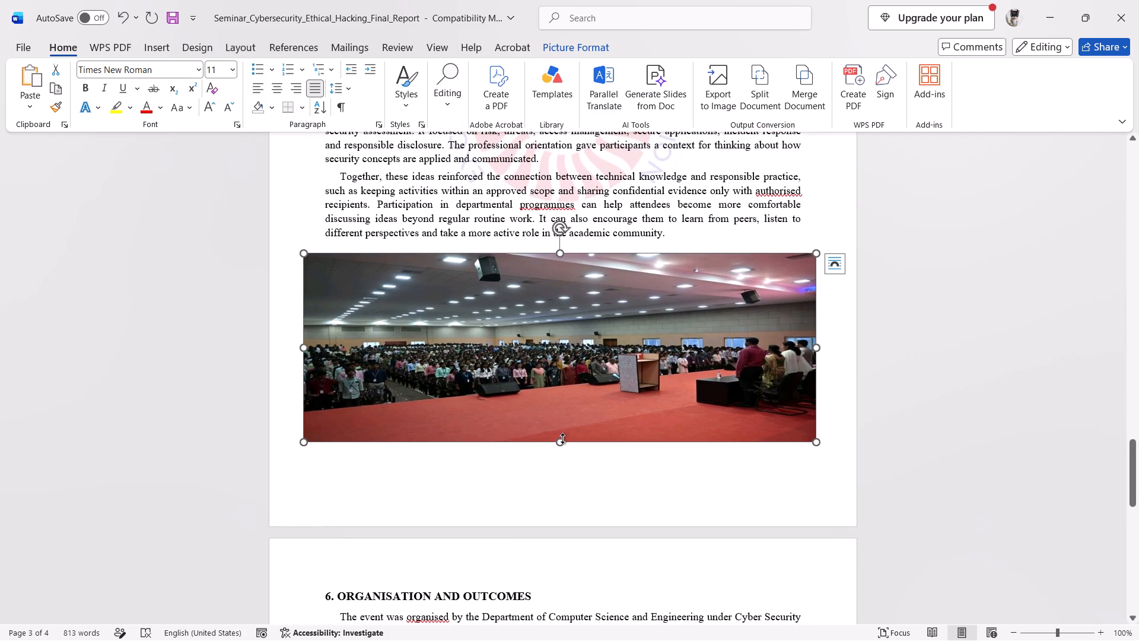
left_click_drag(559, 442, 562, 545)
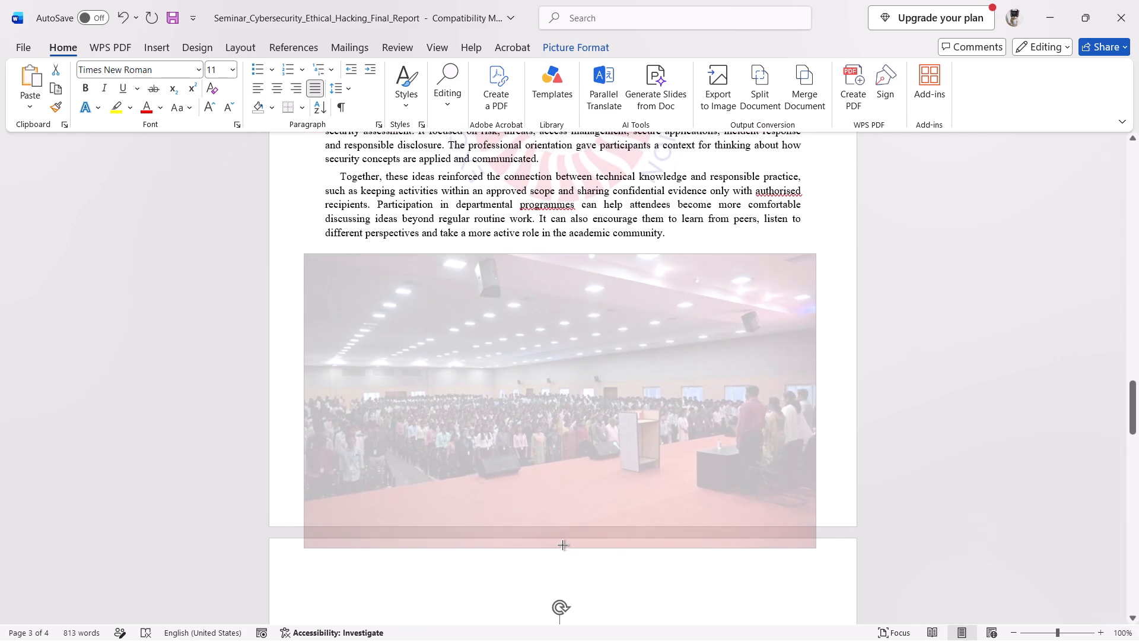
left_click_drag(562, 545, 560, 520)
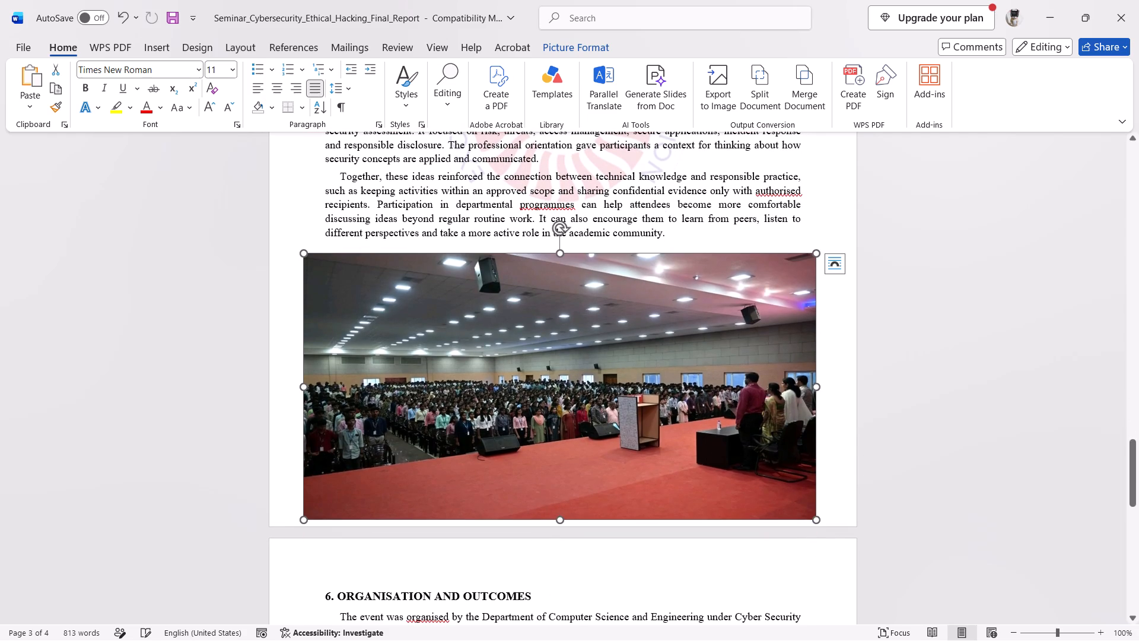
left_click(867, 455)
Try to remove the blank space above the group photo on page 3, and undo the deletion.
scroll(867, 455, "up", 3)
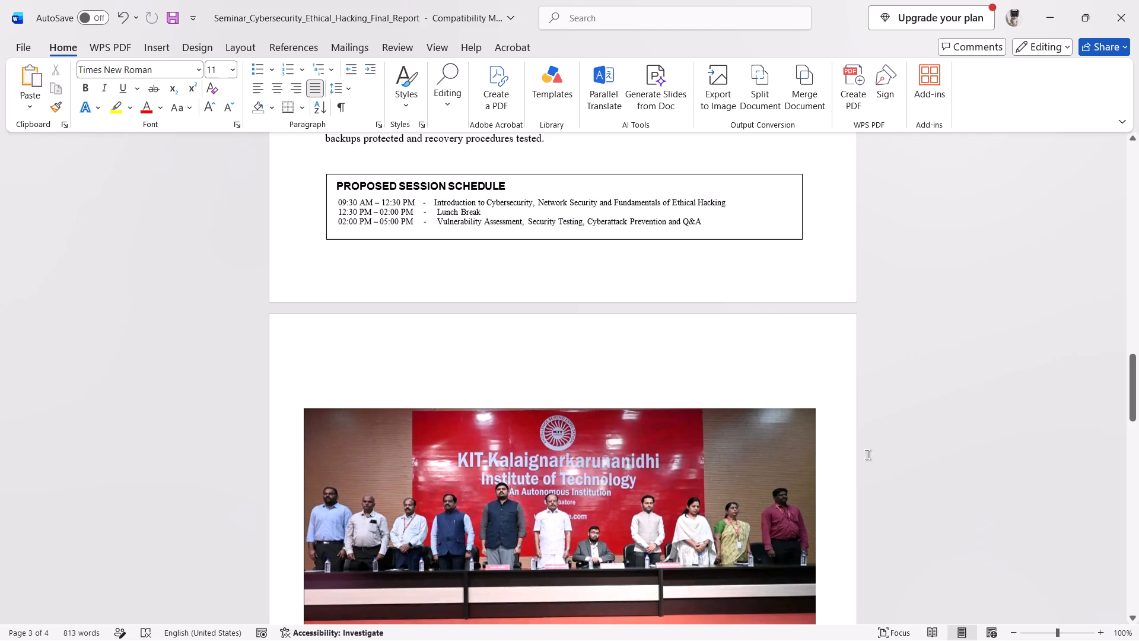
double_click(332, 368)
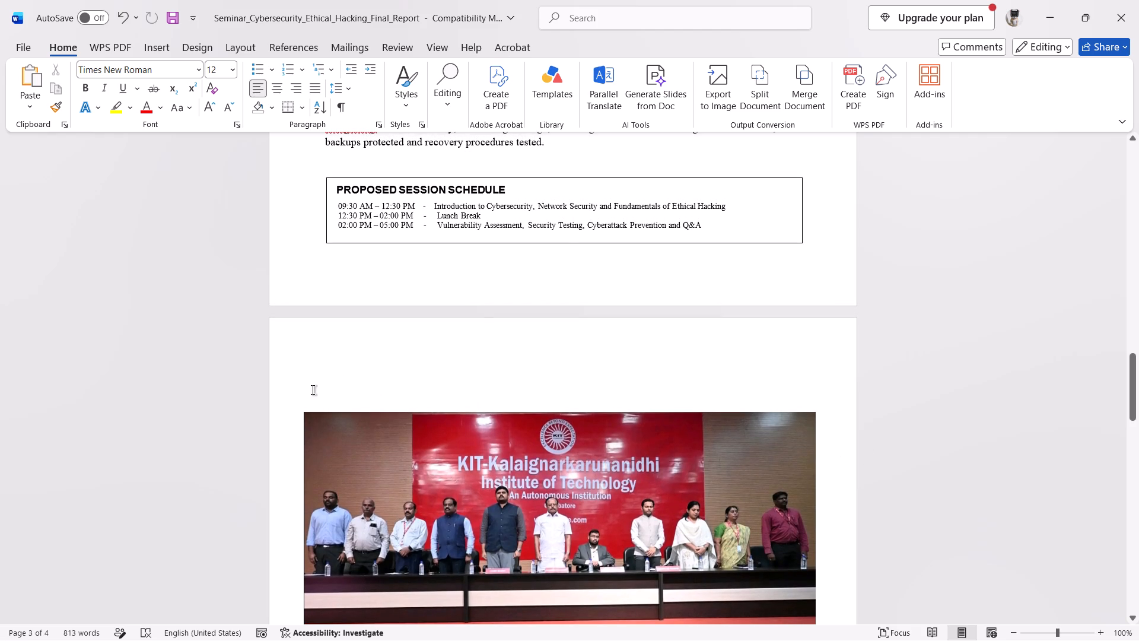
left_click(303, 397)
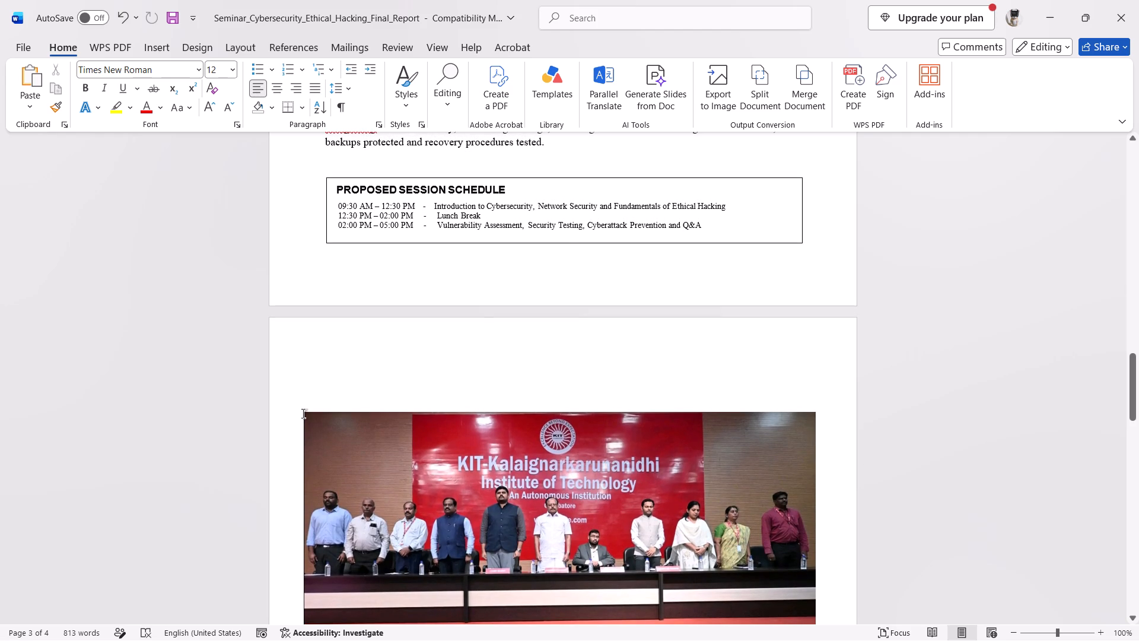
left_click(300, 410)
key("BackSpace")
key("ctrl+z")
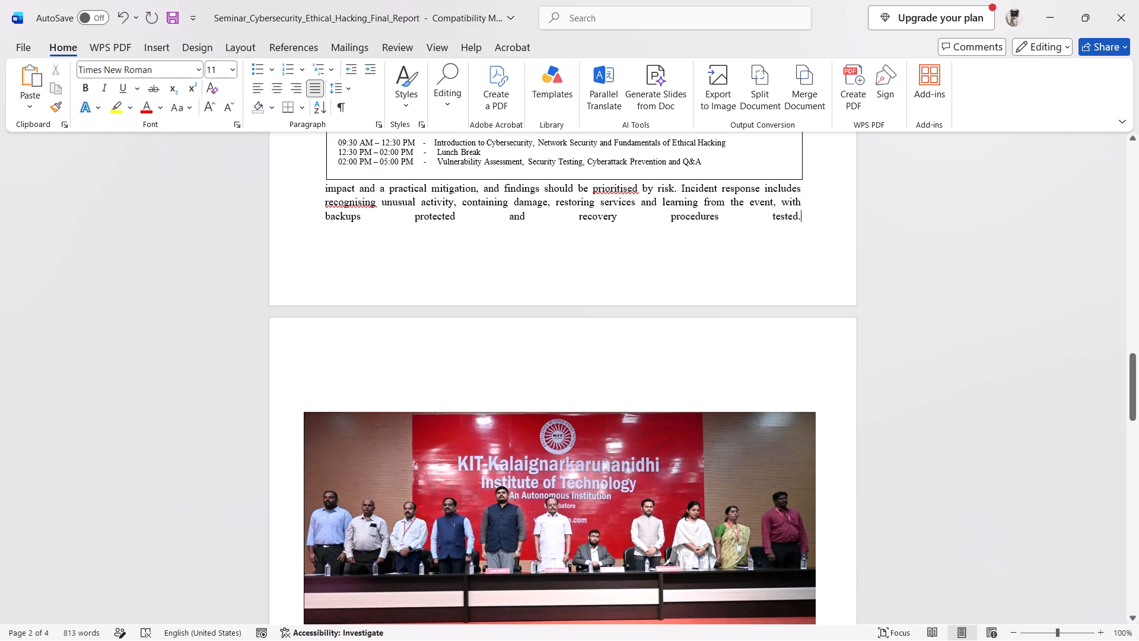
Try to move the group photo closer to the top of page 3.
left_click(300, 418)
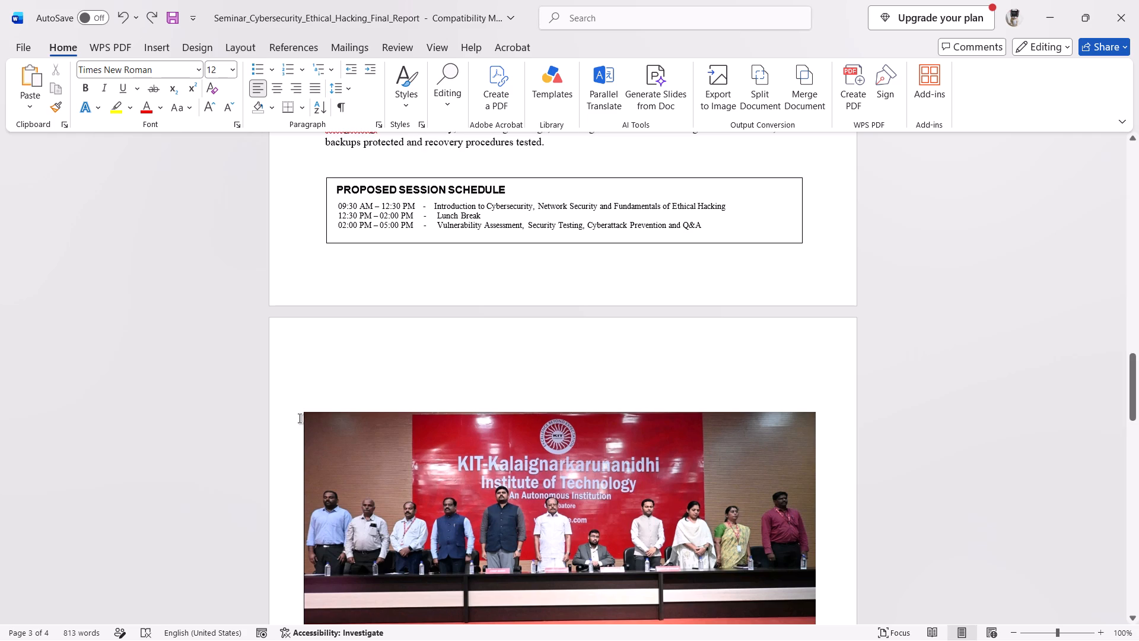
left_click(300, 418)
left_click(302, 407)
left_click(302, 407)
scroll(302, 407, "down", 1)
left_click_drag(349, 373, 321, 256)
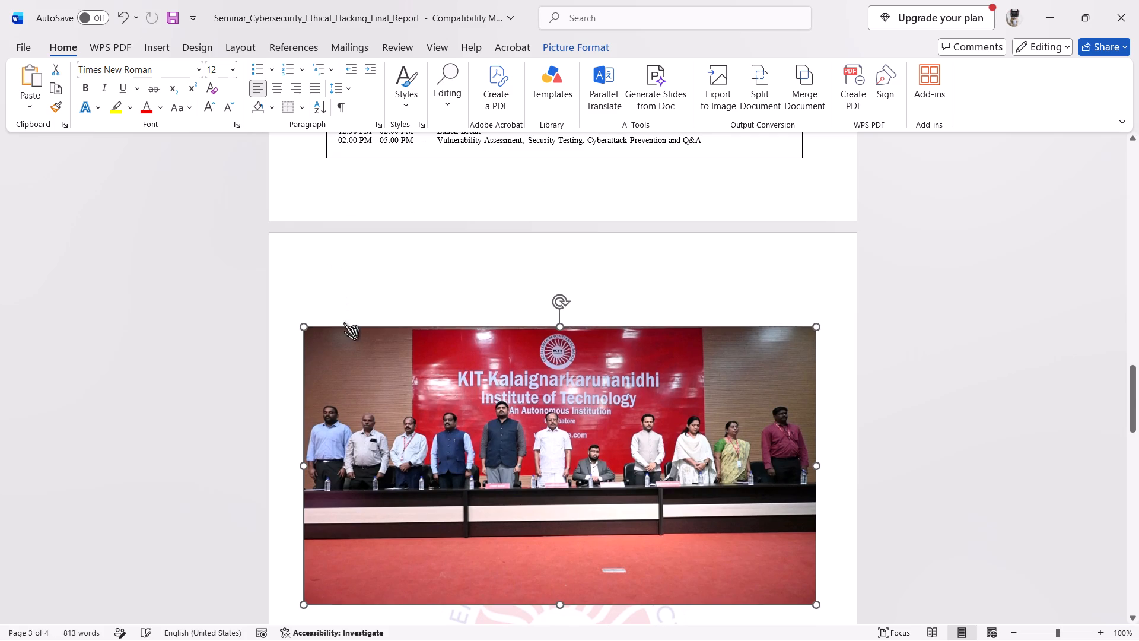
Shorten the auditorium photo slightly to leave a small bottom margin on page 3.
scroll(348, 352, "down", 4)
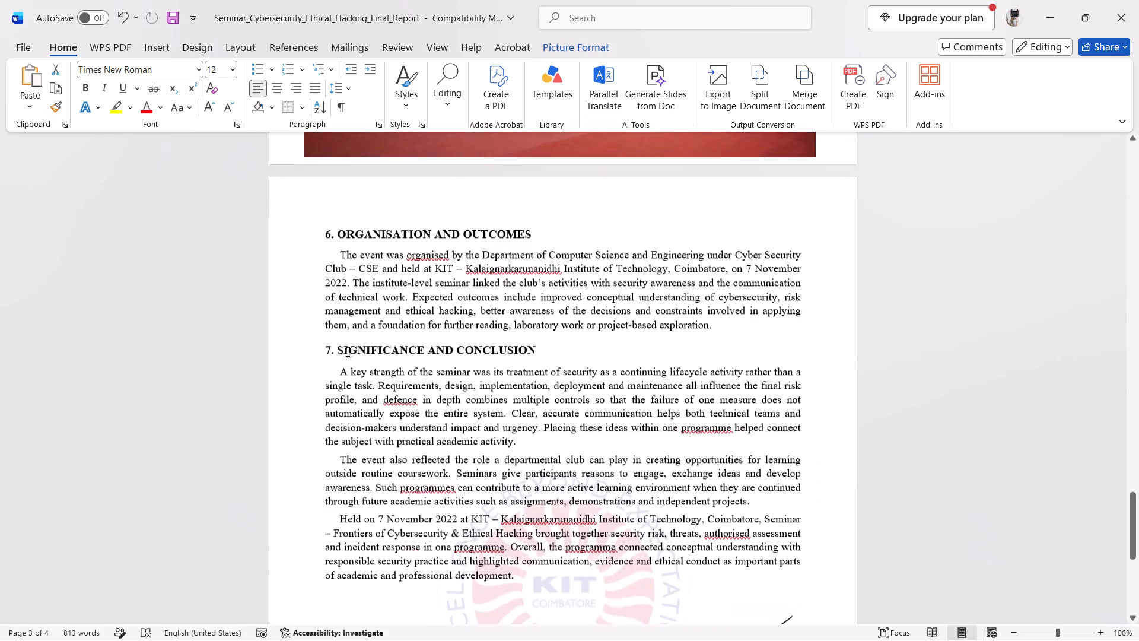
scroll(443, 317, "up", 1)
scroll(443, 317, "down", 3)
scroll(443, 317, "up", 5)
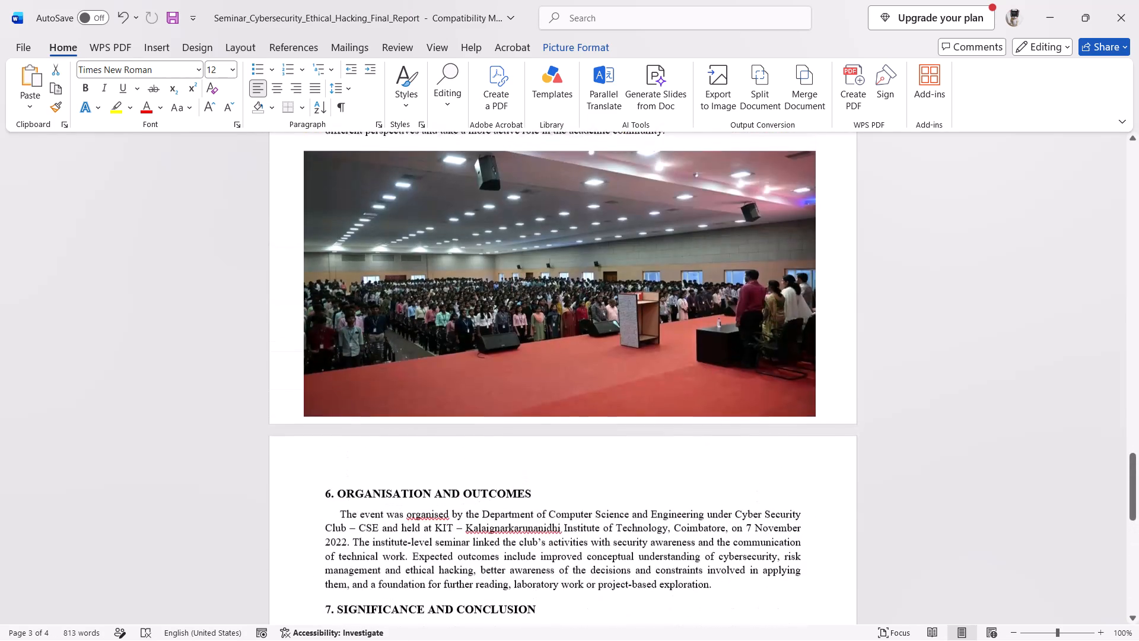
left_click(548, 319)
left_click_drag(561, 425, 561, 424)
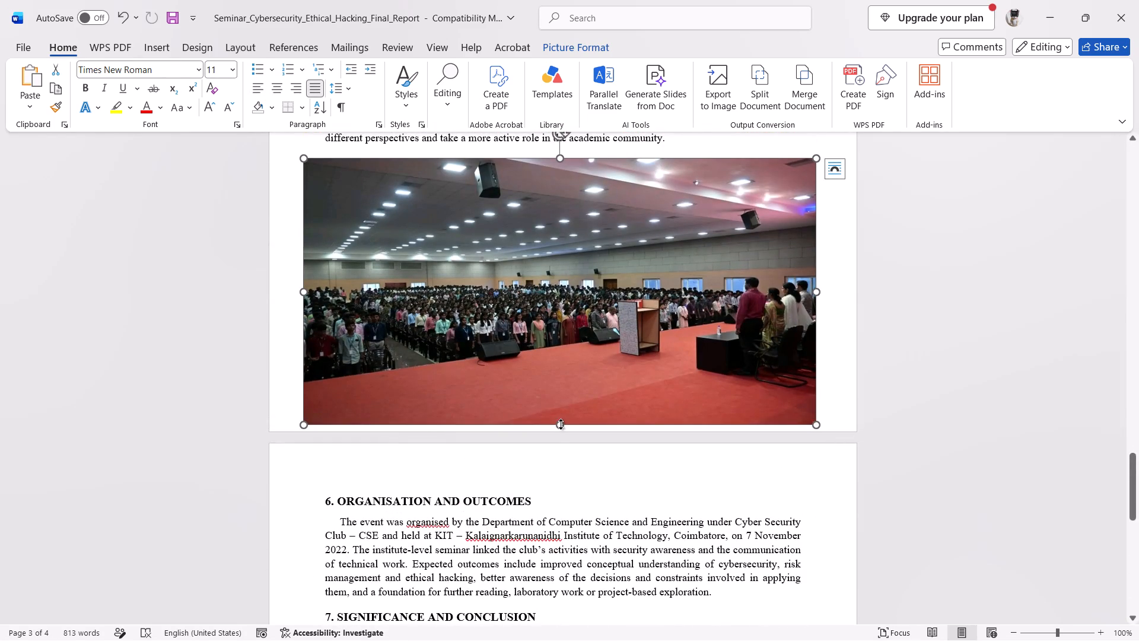
left_click_drag(561, 424, 565, 407)
Narrow the group photo on page 3 so its width stays just within the text's right margin.
scroll(866, 386, "up", 1)
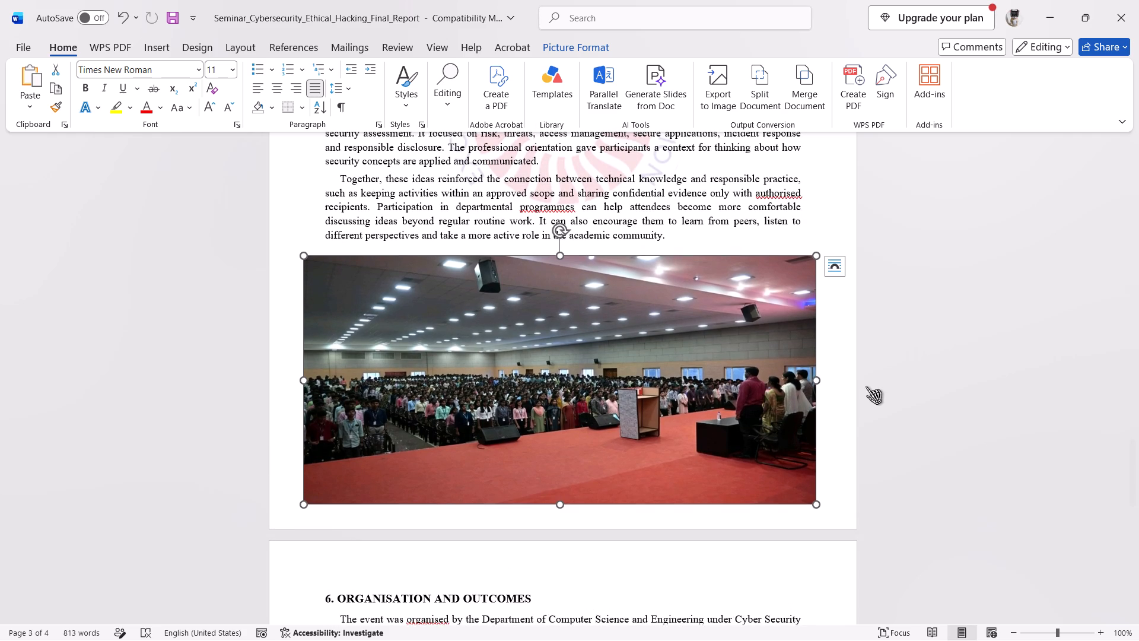
scroll(866, 386, "up", 1)
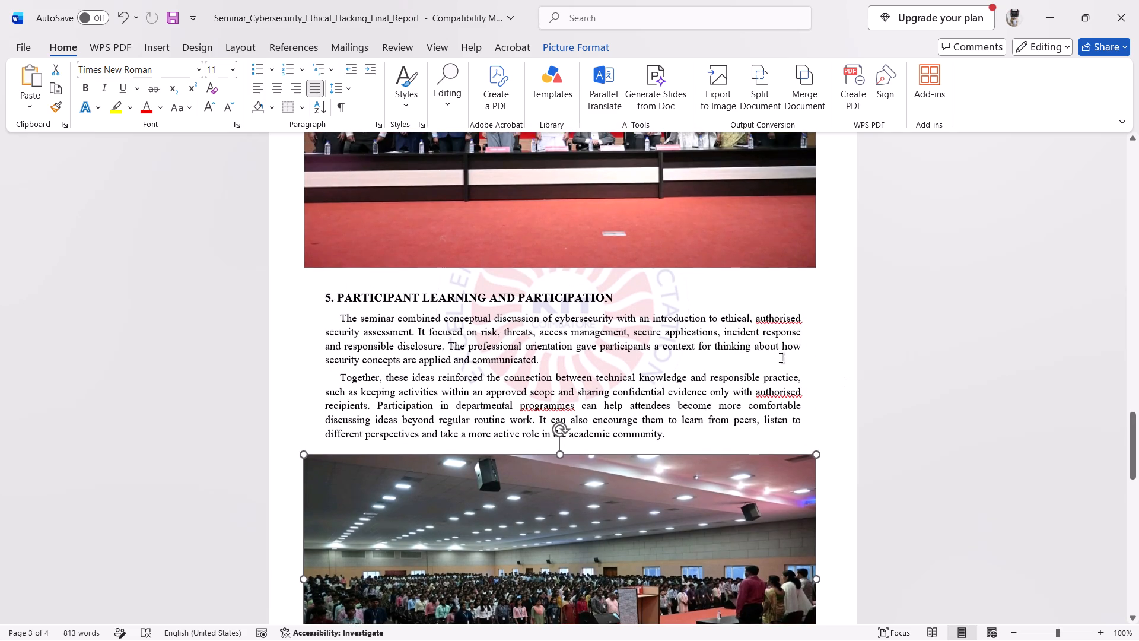
scroll(773, 351, "up", 5)
scroll(773, 351, "down", 1)
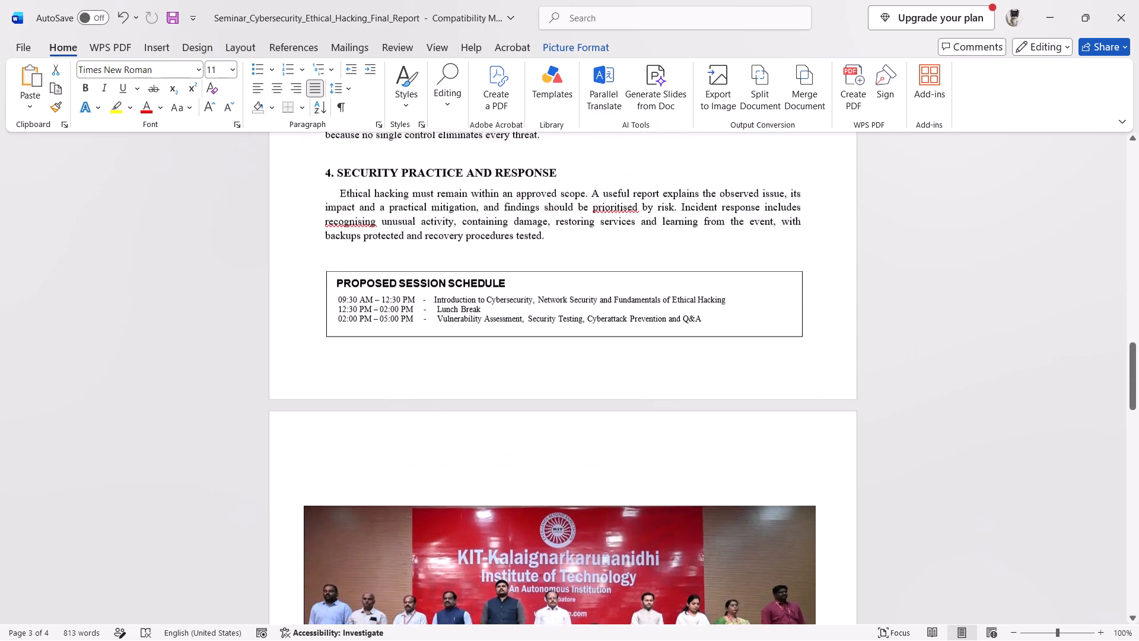
left_click(533, 481)
left_click(412, 530)
scroll(412, 530, "down", 1)
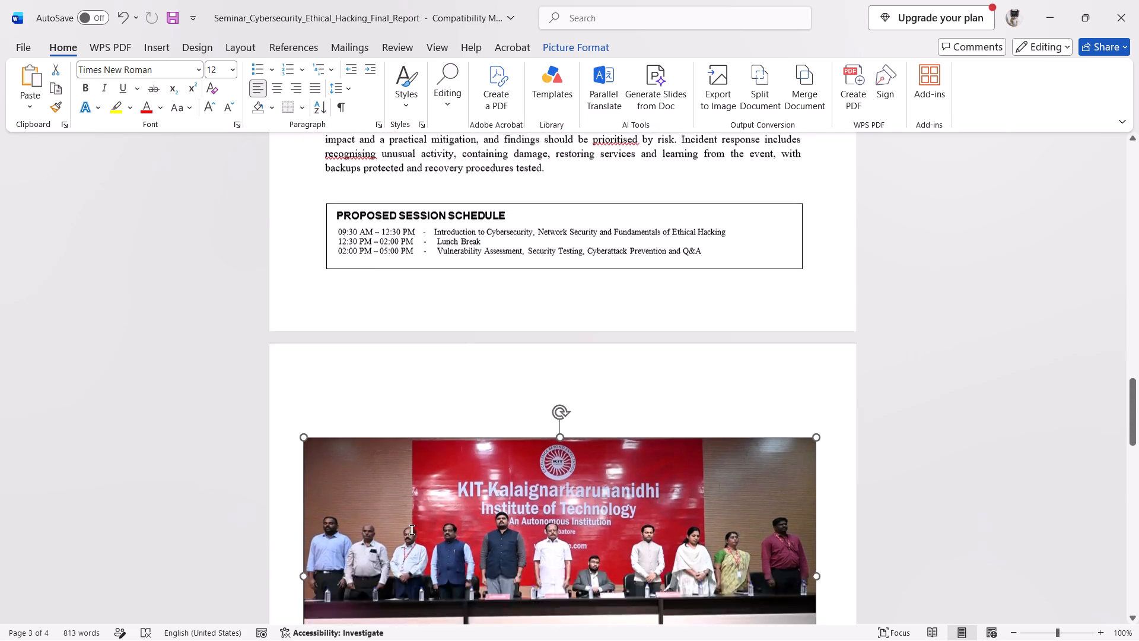
scroll(412, 530, "down", 2)
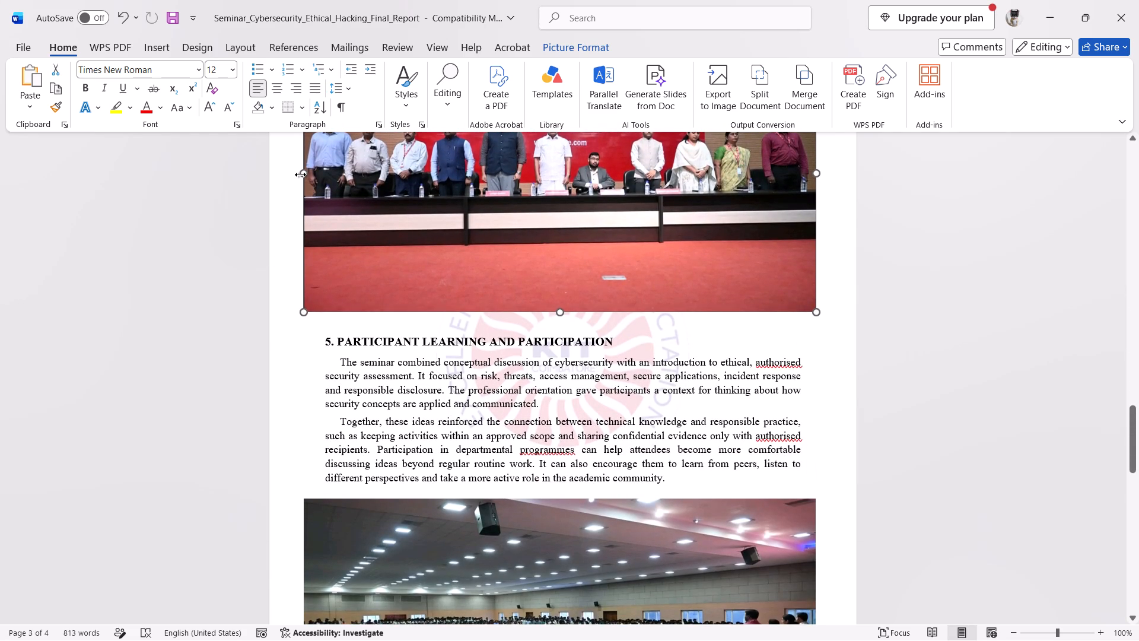
left_click_drag(300, 174, 326, 174)
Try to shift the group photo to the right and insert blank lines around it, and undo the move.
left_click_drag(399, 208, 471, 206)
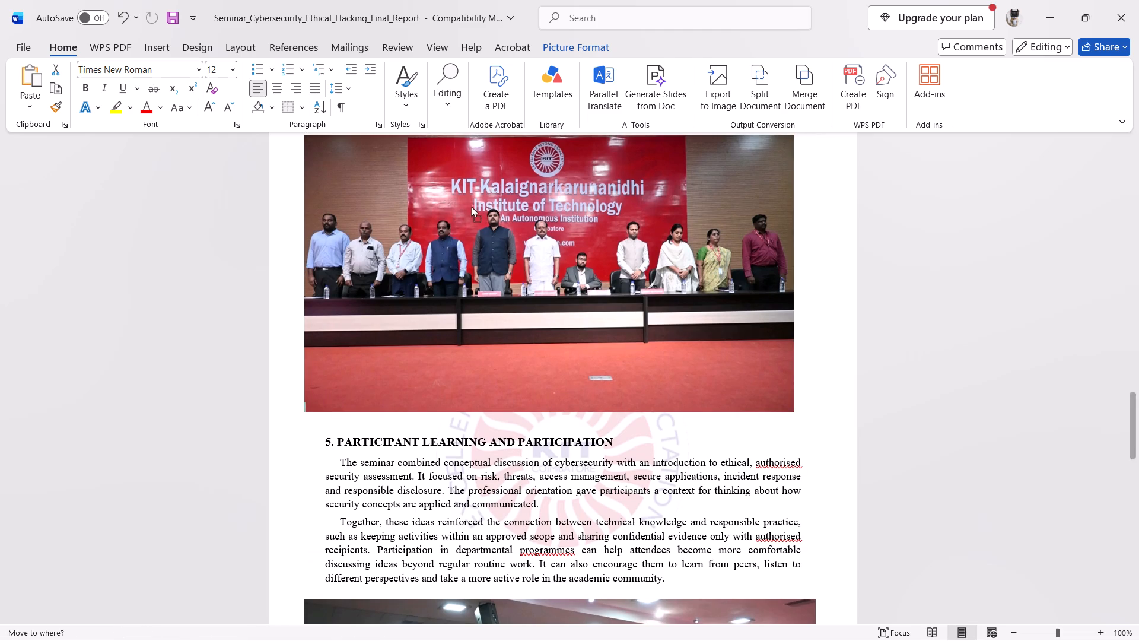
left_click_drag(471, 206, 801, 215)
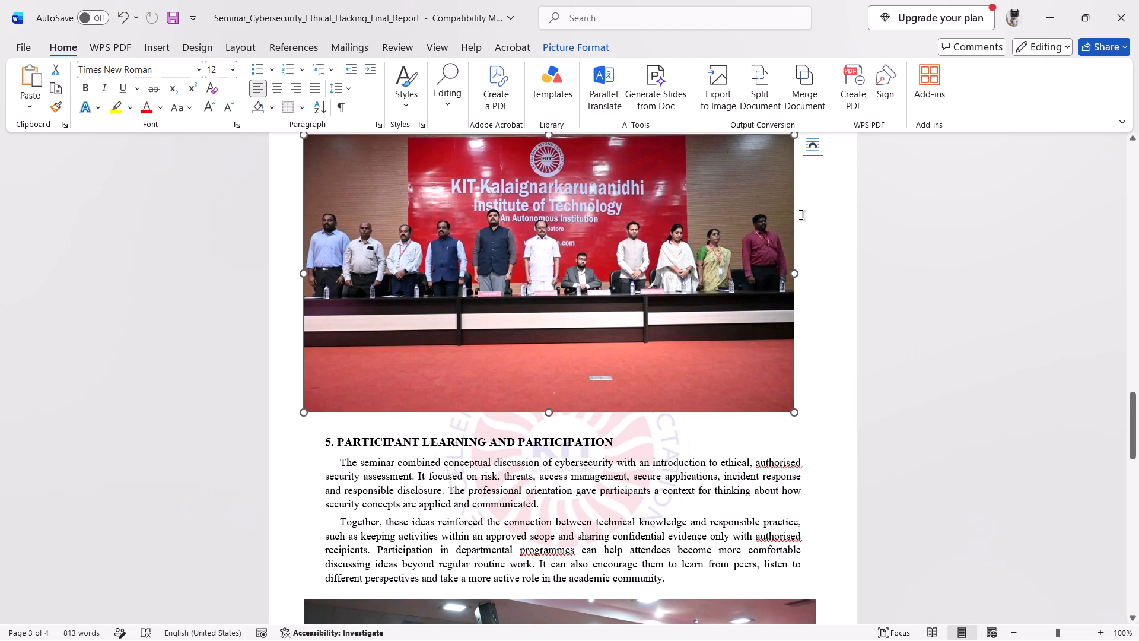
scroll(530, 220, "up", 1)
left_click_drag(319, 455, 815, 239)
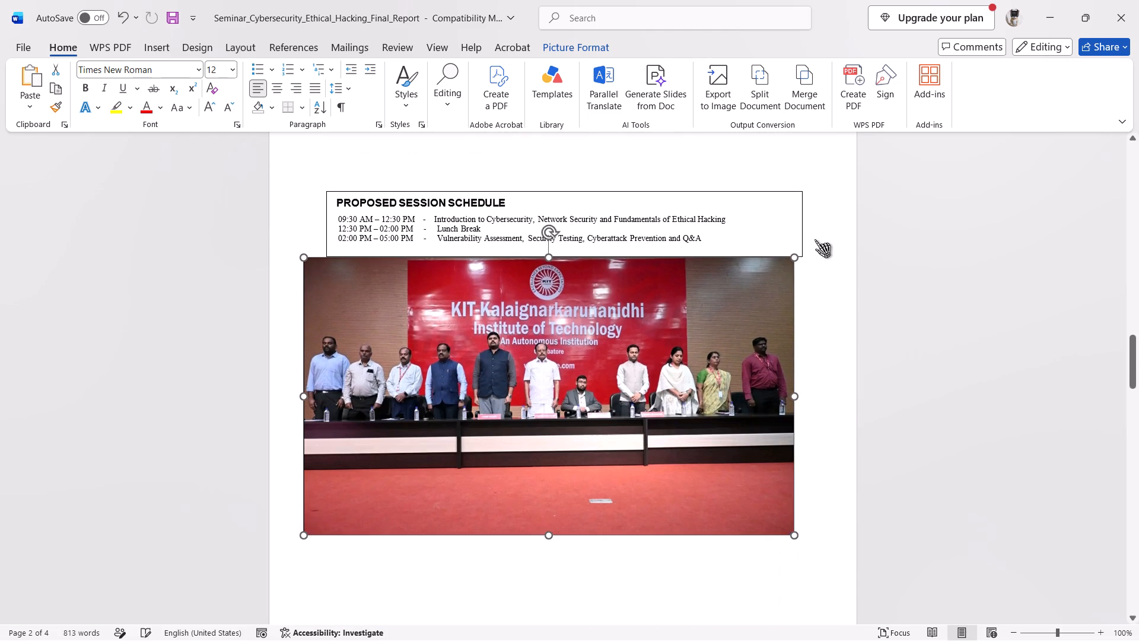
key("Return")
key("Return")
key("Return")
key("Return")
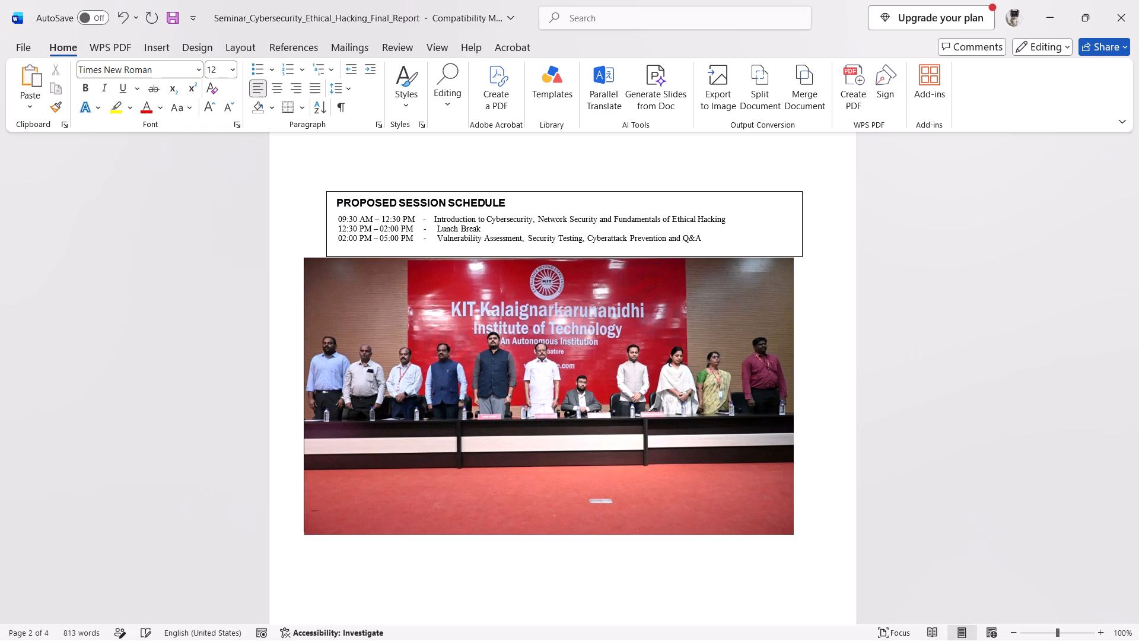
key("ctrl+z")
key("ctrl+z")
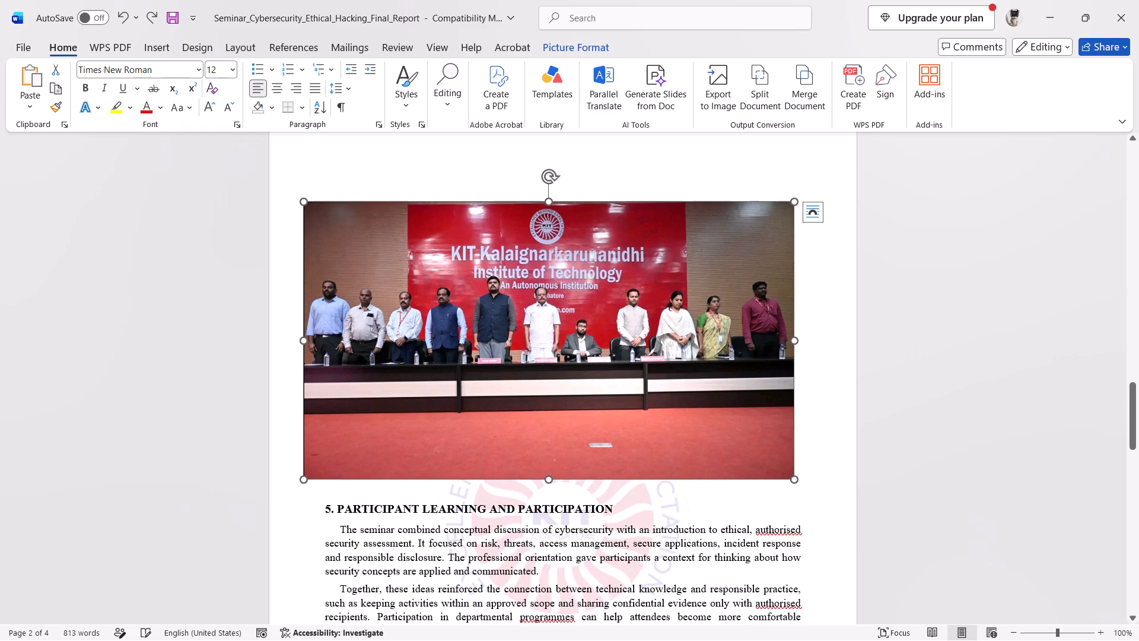
Review the report's layout from the title and event details through to the approval signature on the last page.
scroll(673, 266, "up", 4)
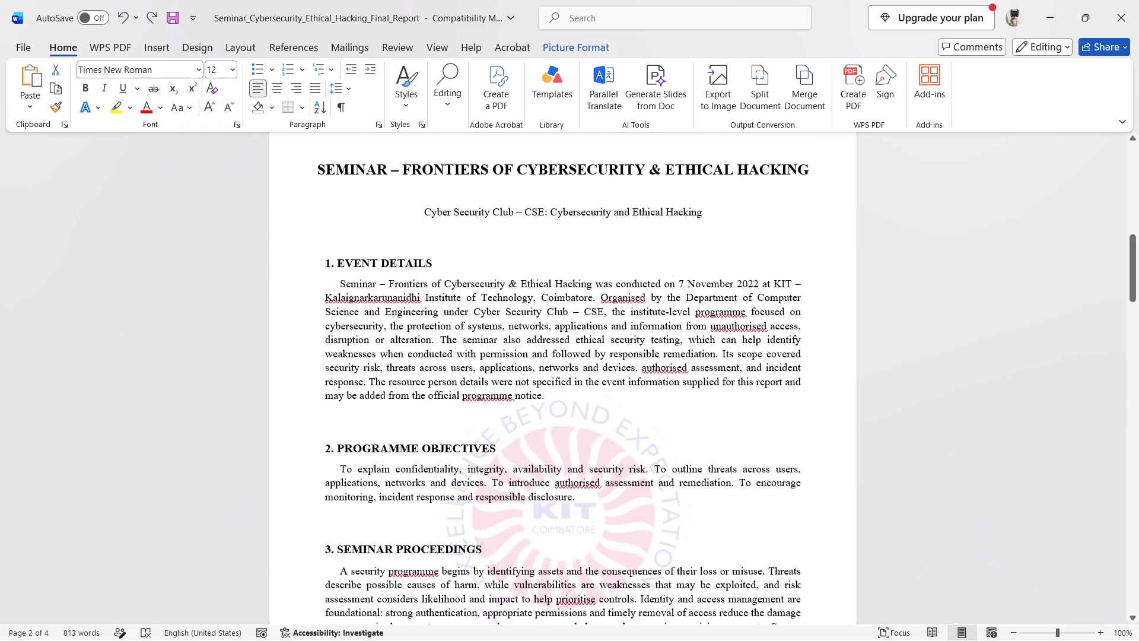
scroll(673, 266, "up", 1)
scroll(673, 266, "down", 3)
scroll(673, 266, "up", 9)
scroll(673, 266, "down", 4)
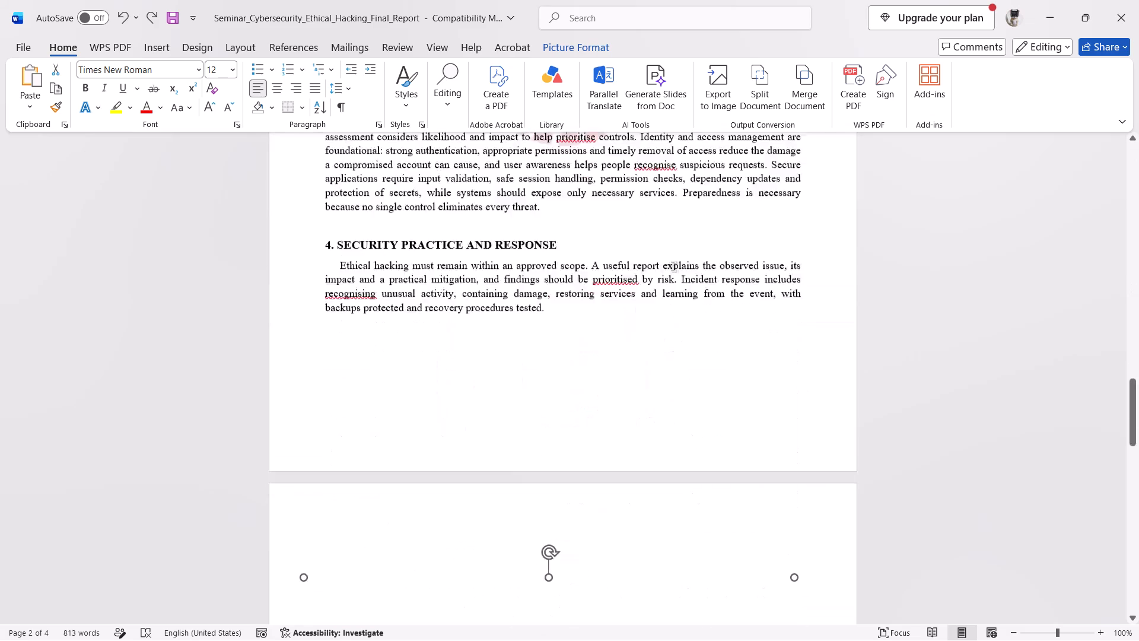
scroll(673, 266, "down", 10)
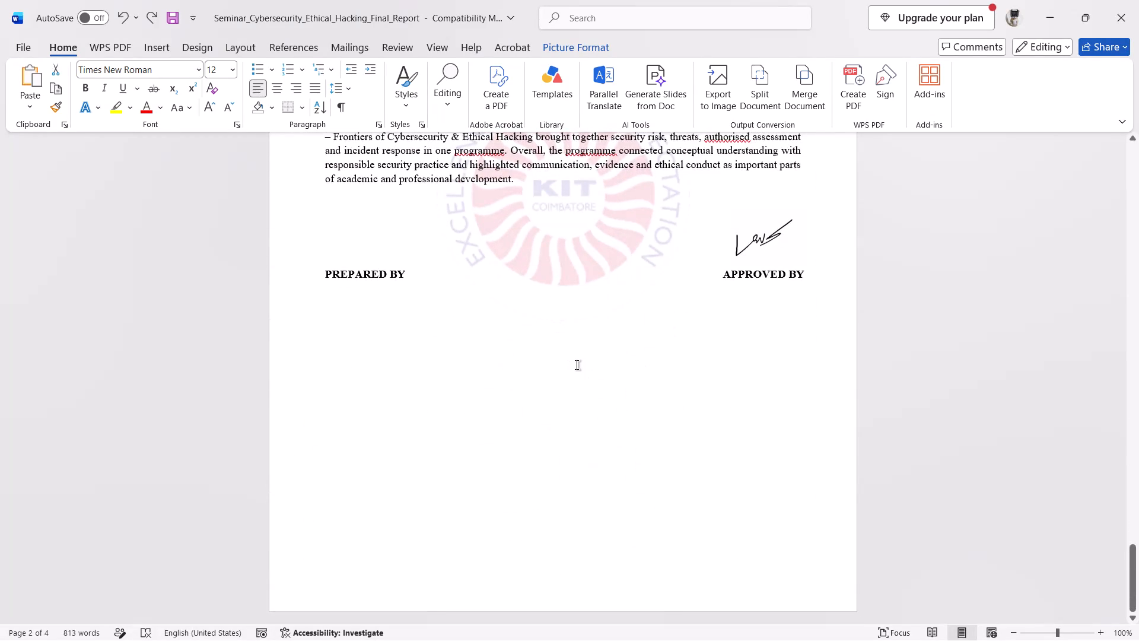
scroll(577, 365, "up", 1)
left_click(577, 365)
Narrow the auditorium photo below section 5 slightly, keeping its height.
scroll(577, 365, "up", 3)
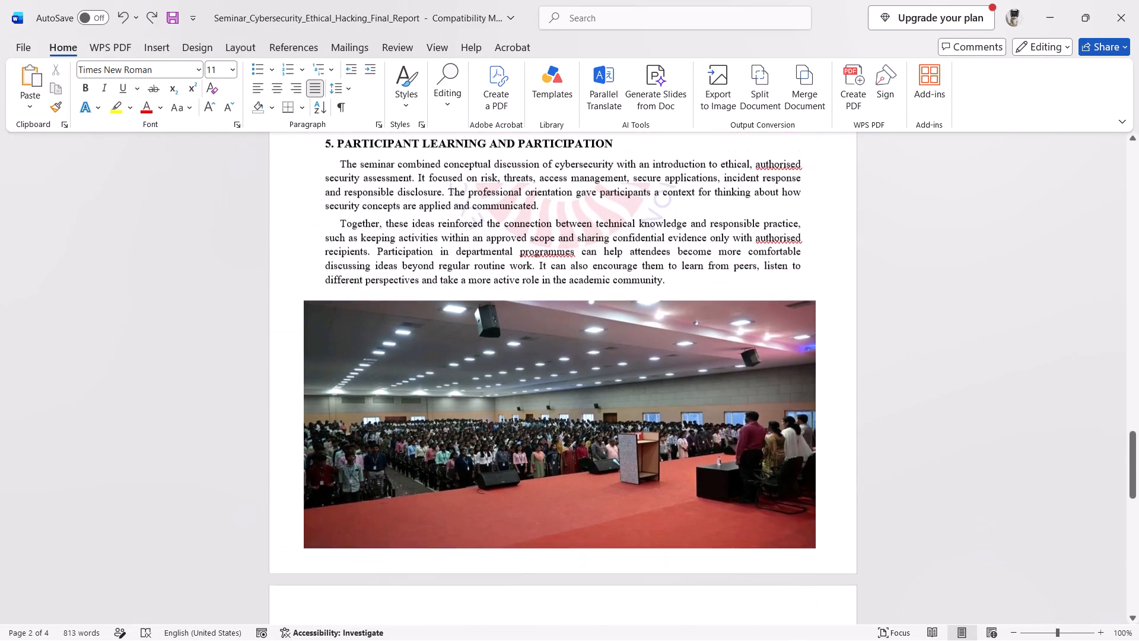
scroll(577, 365, "up", 1)
left_click(381, 418)
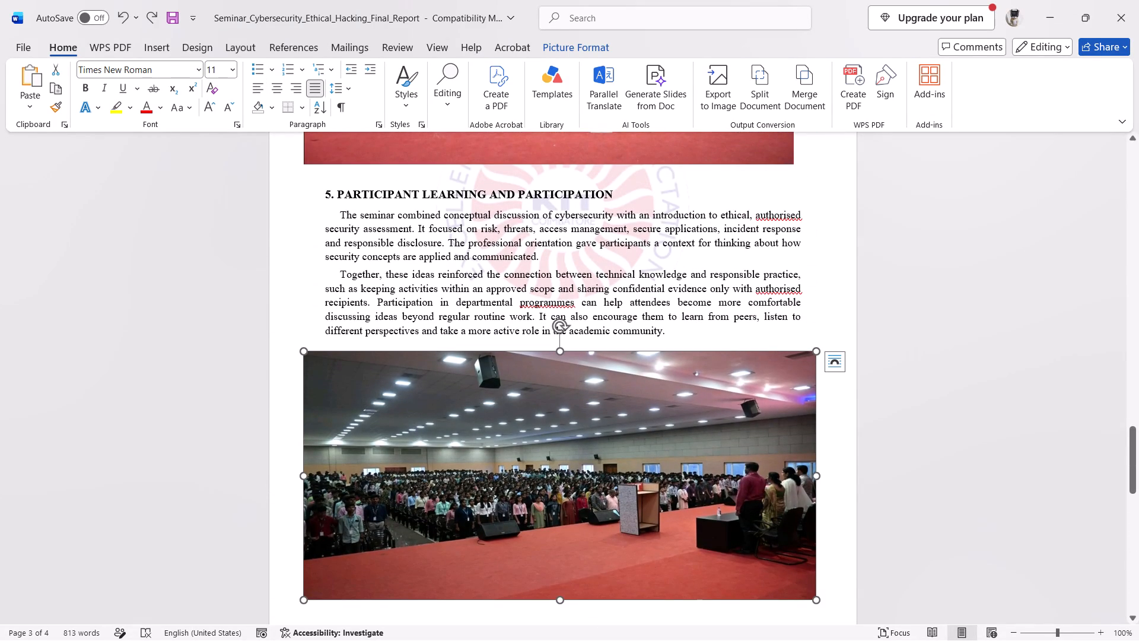
left_click_drag(303, 477, 315, 477)
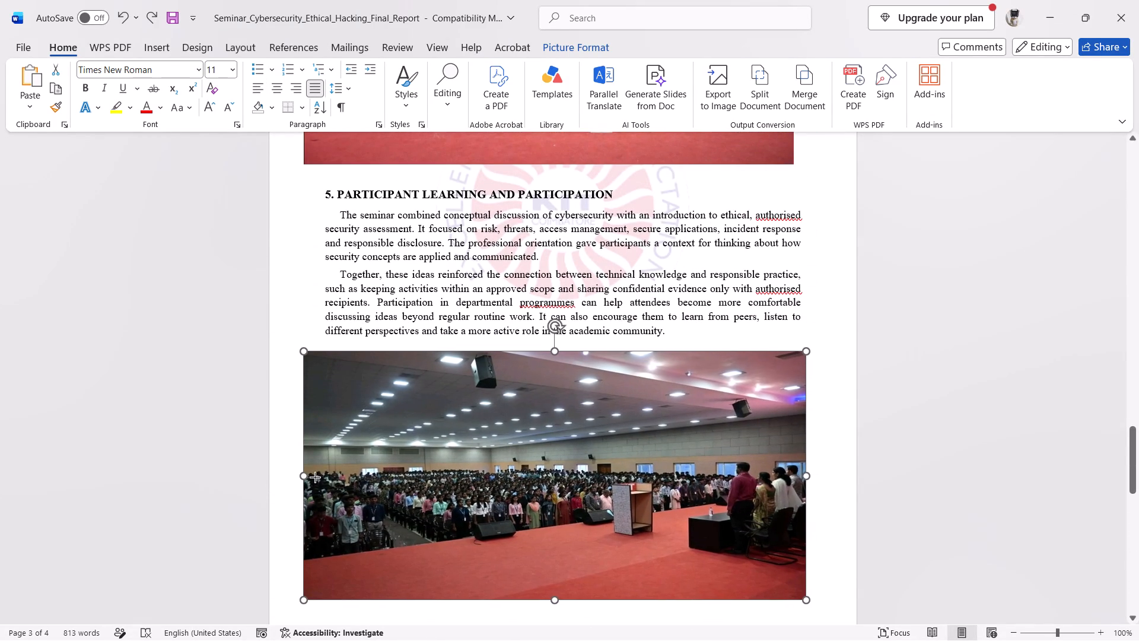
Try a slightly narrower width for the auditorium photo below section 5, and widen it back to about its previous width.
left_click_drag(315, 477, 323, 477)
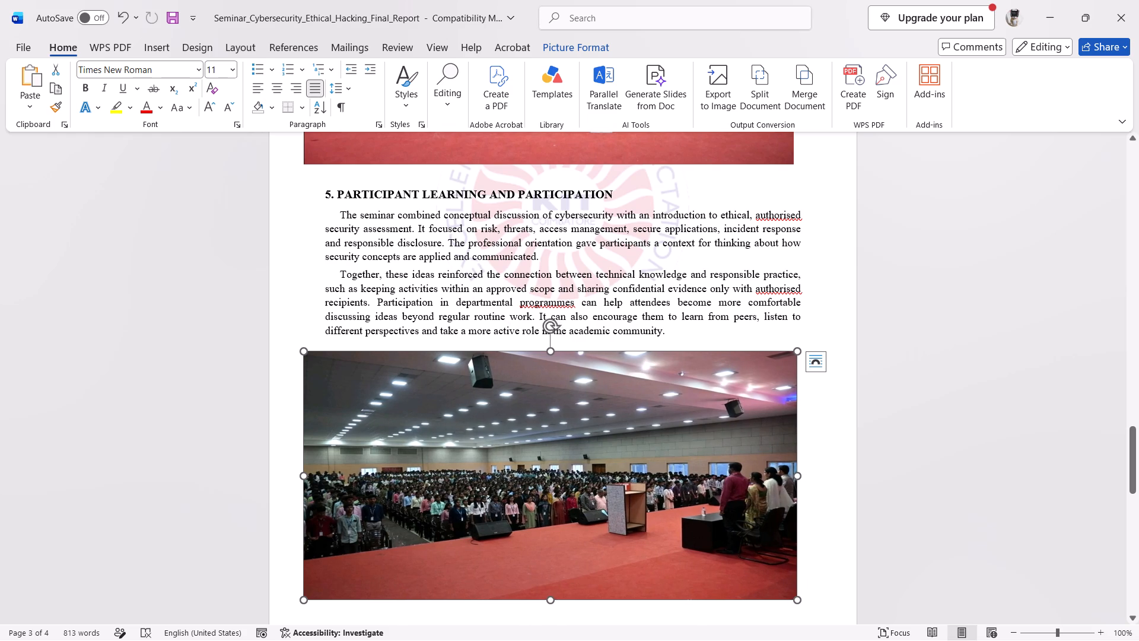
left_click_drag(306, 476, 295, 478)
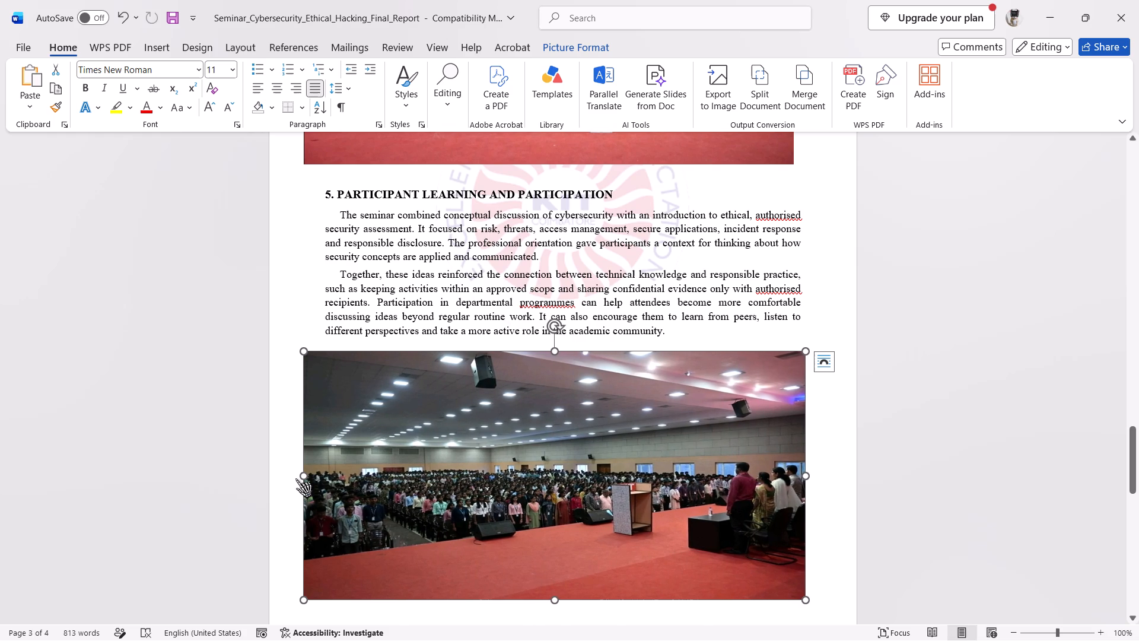
Review the report's layout from the conclusion and approval signature on the last page back up to the cover page.
scroll(377, 309, "down", 3)
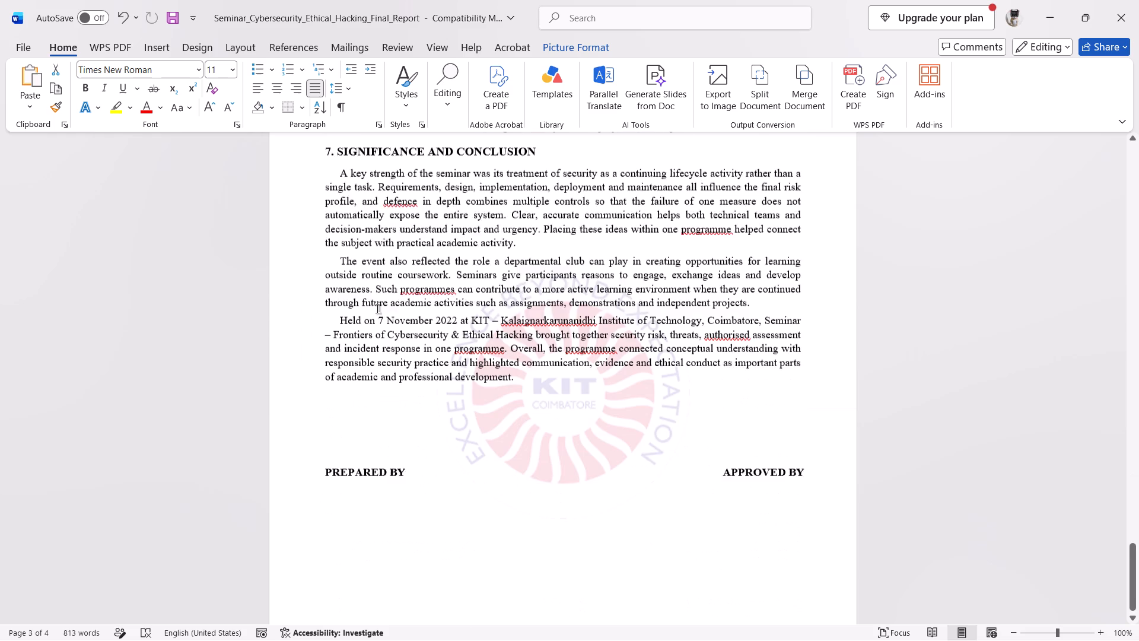
scroll(377, 309, "down", 3)
scroll(377, 309, "up", 1)
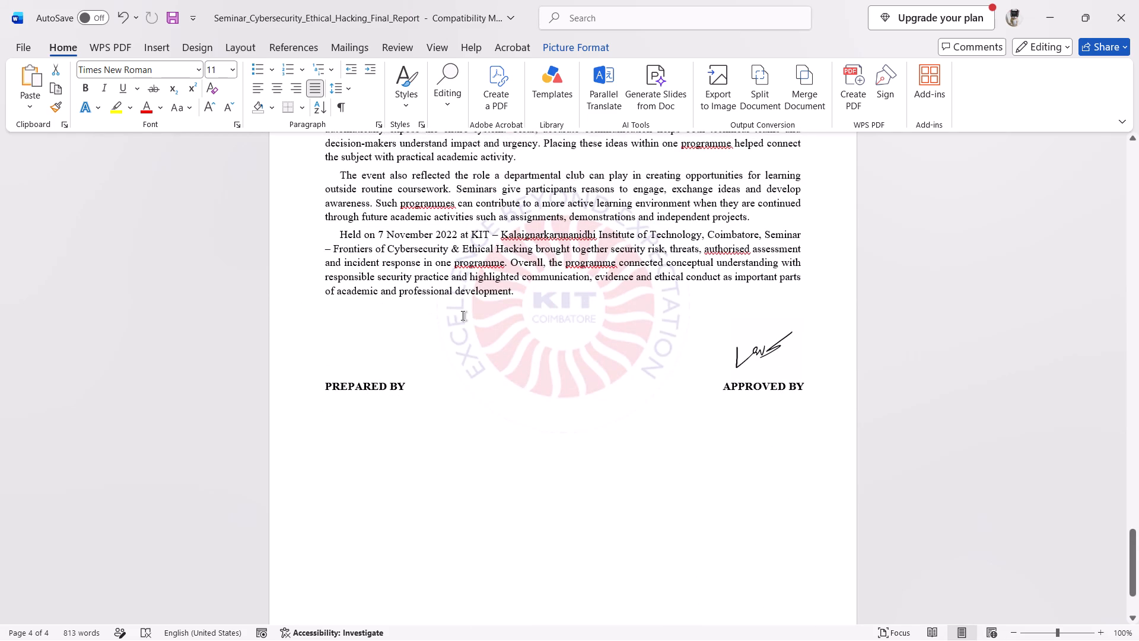
scroll(463, 316, "up", 5)
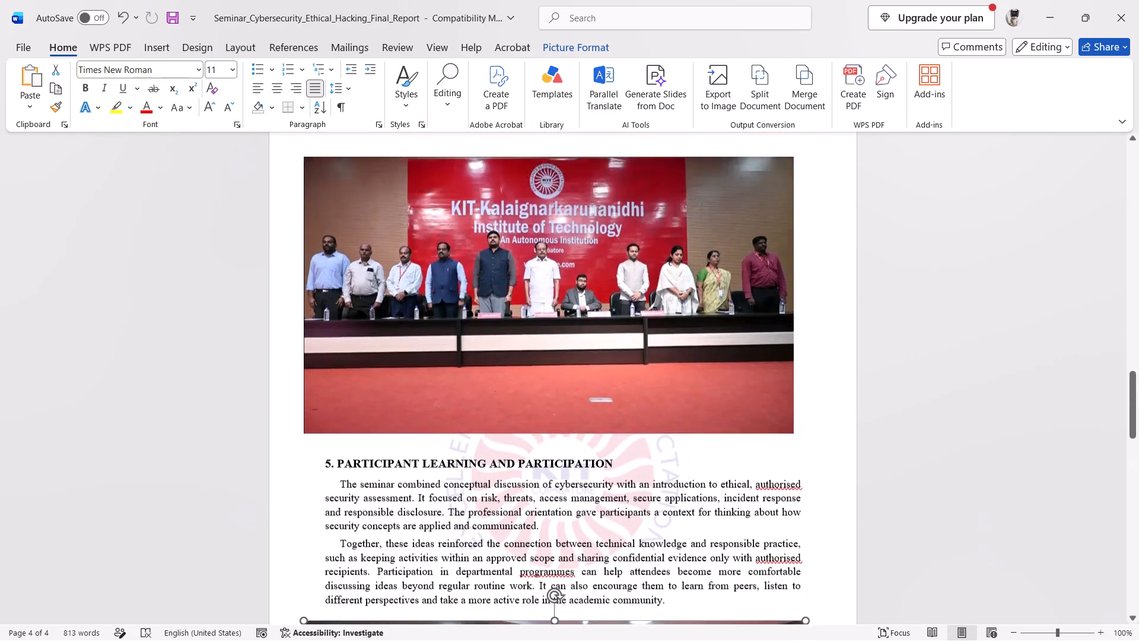
scroll(463, 316, "up", 5)
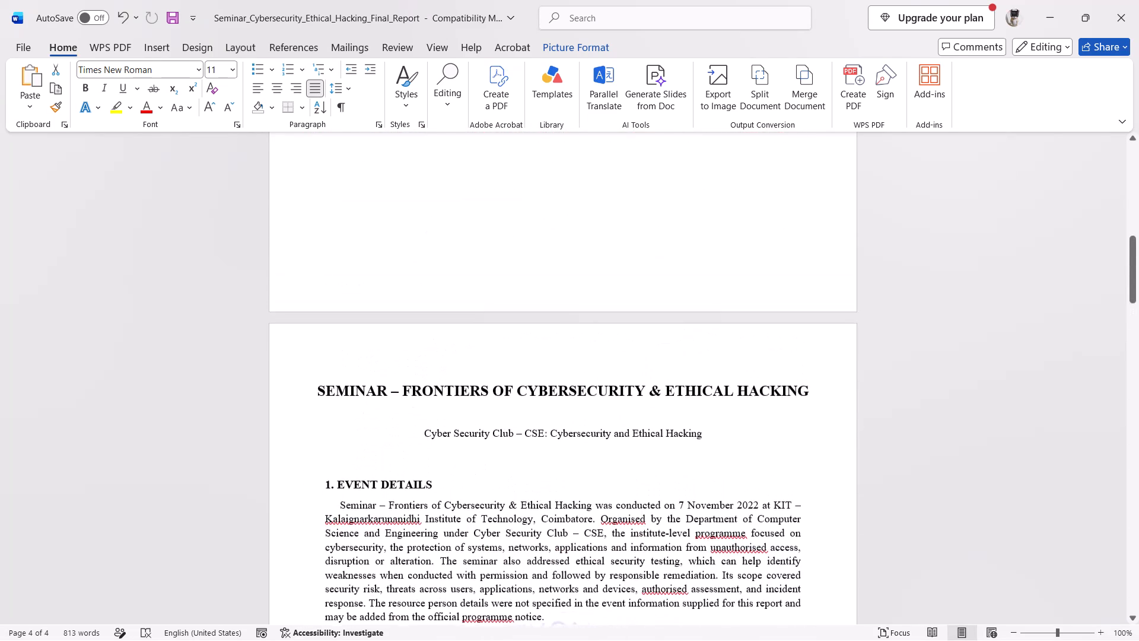
scroll(463, 316, "up", 4)
scroll(463, 316, "down", 1)
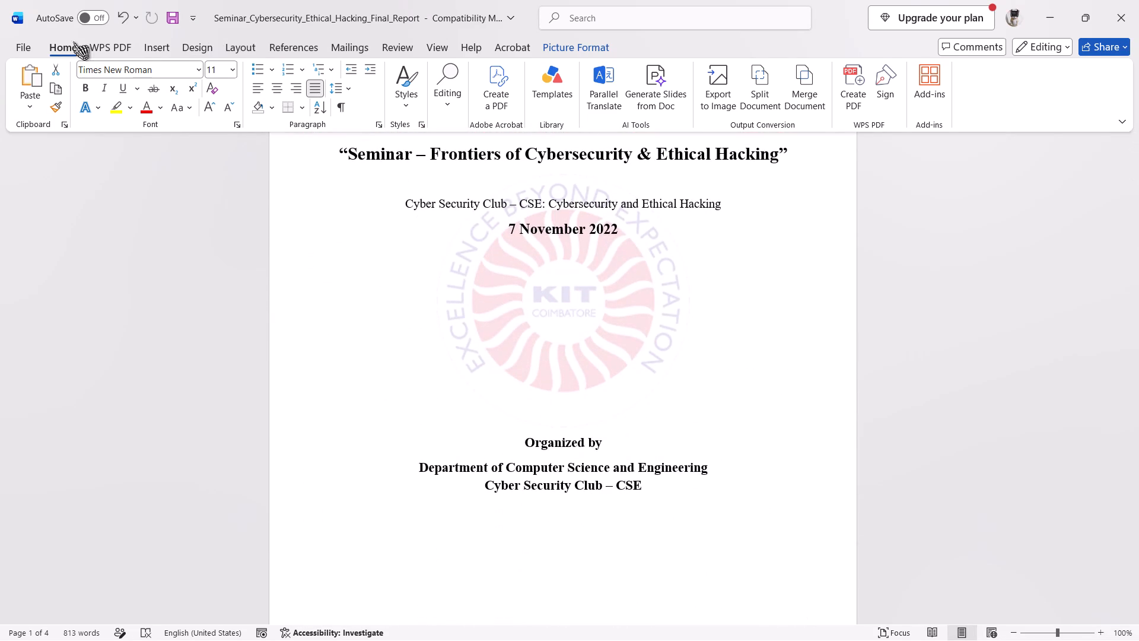
Export the report as a PDF named Seminar_Cybersecurity_Ethical_Hacking_Final_Report in the Downloads folder, with standard optimization.
left_click(25, 49)
left_click_drag(34, 586, 120, 534)
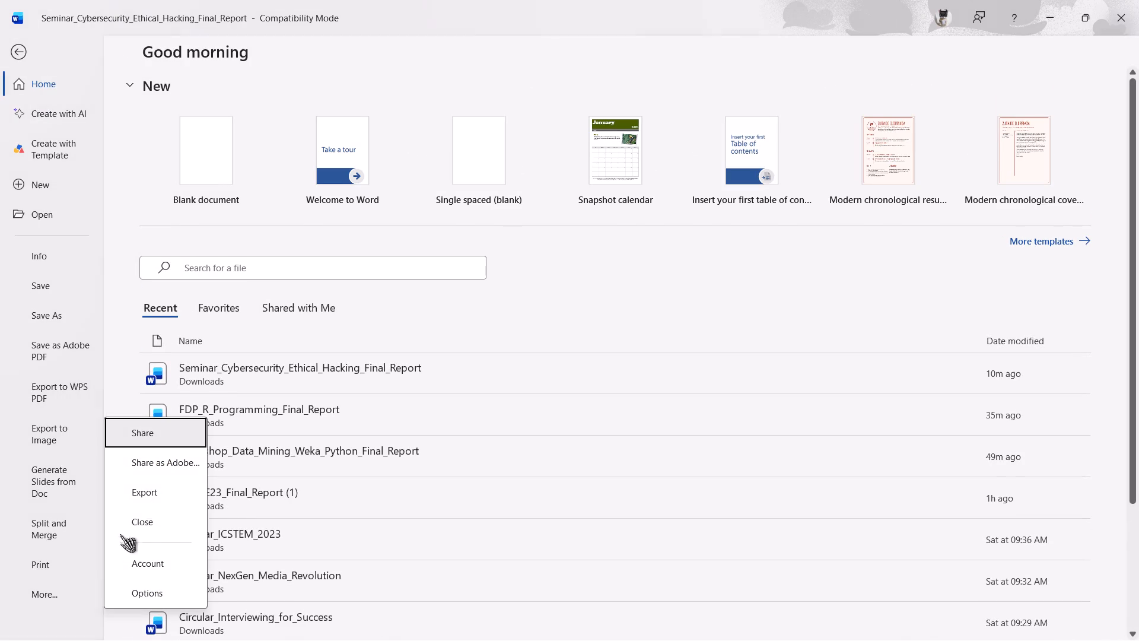
left_click_drag(120, 534, 172, 489)
left_click(172, 489)
left_click_drag(252, 129, 404, 170)
left_click(404, 170)
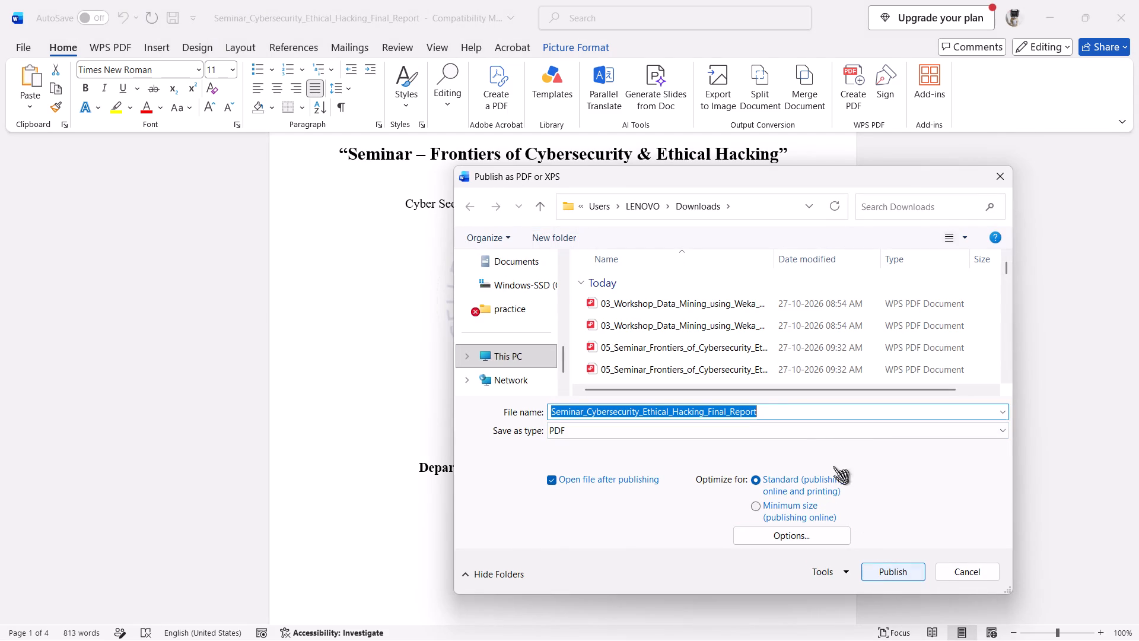
left_click(871, 577)
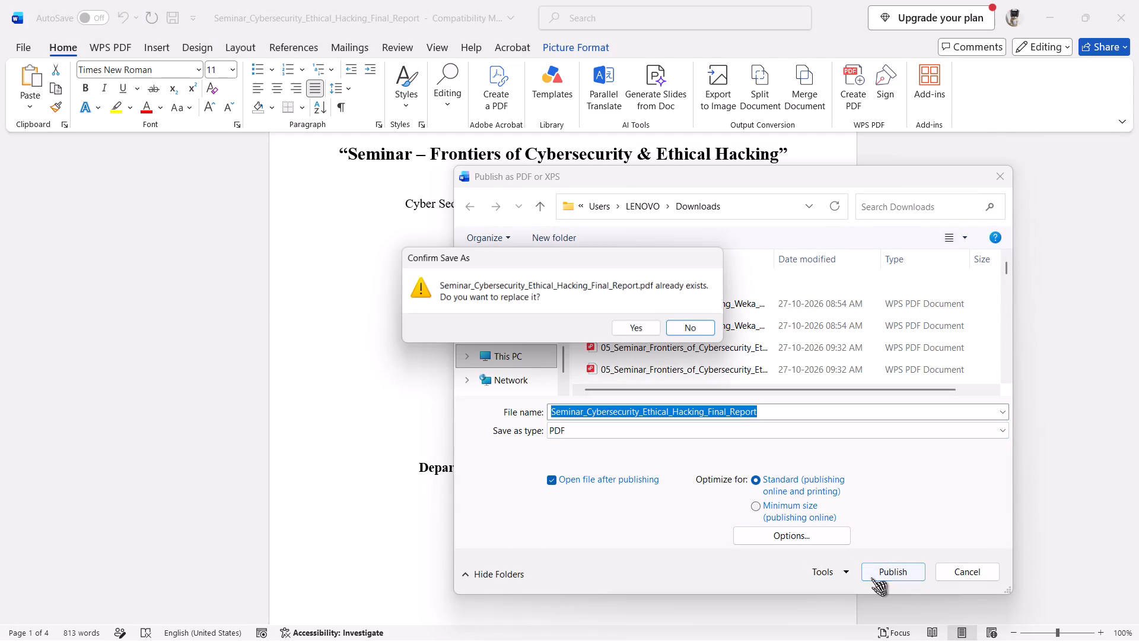
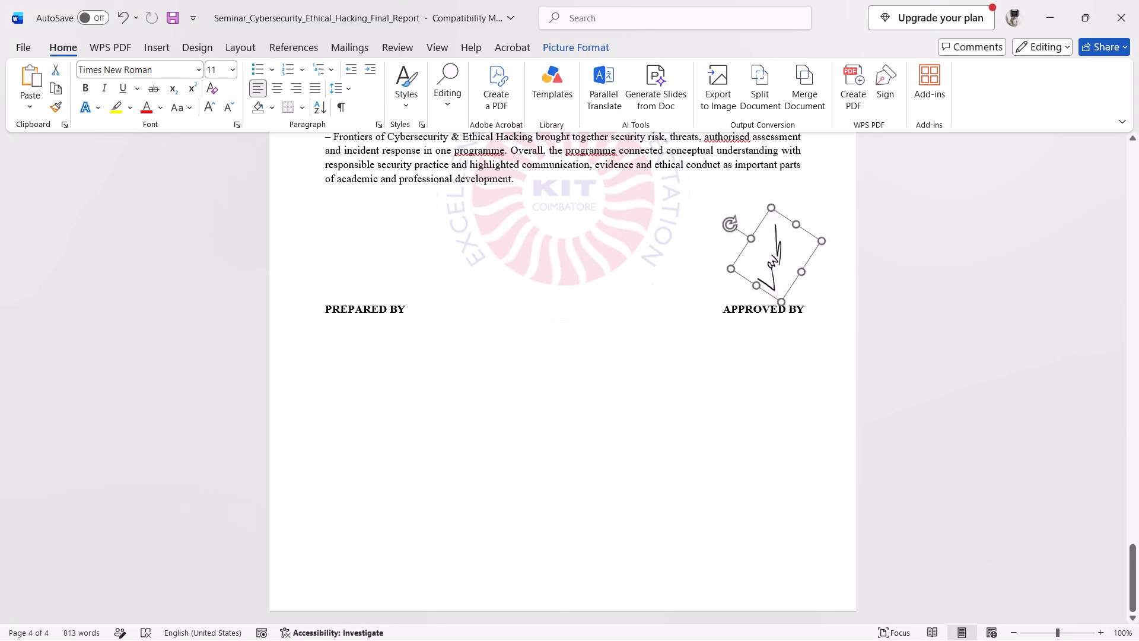
Rotate the tilted approval signature until it sits level above the APPROVED BY label on the last page.
left_click_drag(708, 208, 769, 277)
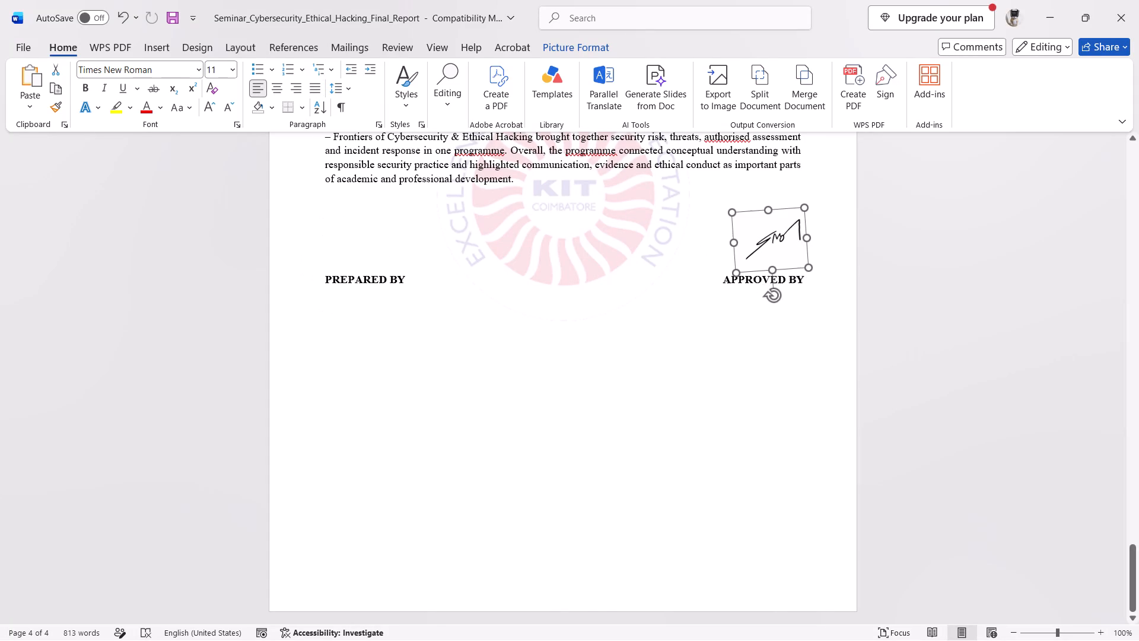
left_click_drag(769, 277, 758, 221)
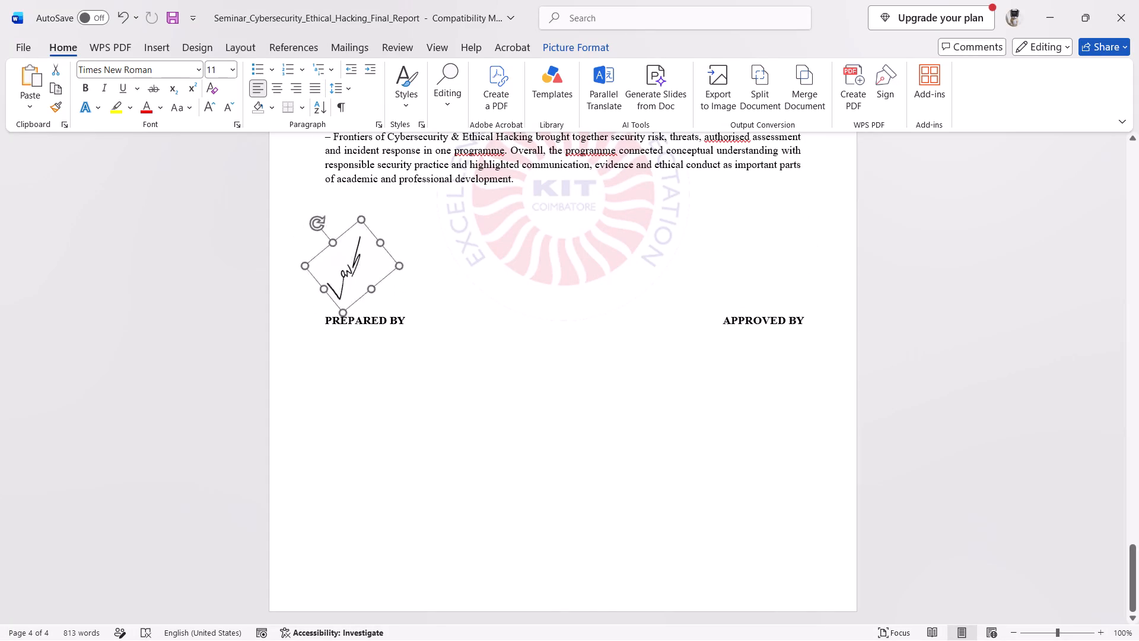
left_click_drag(758, 221, 767, 223)
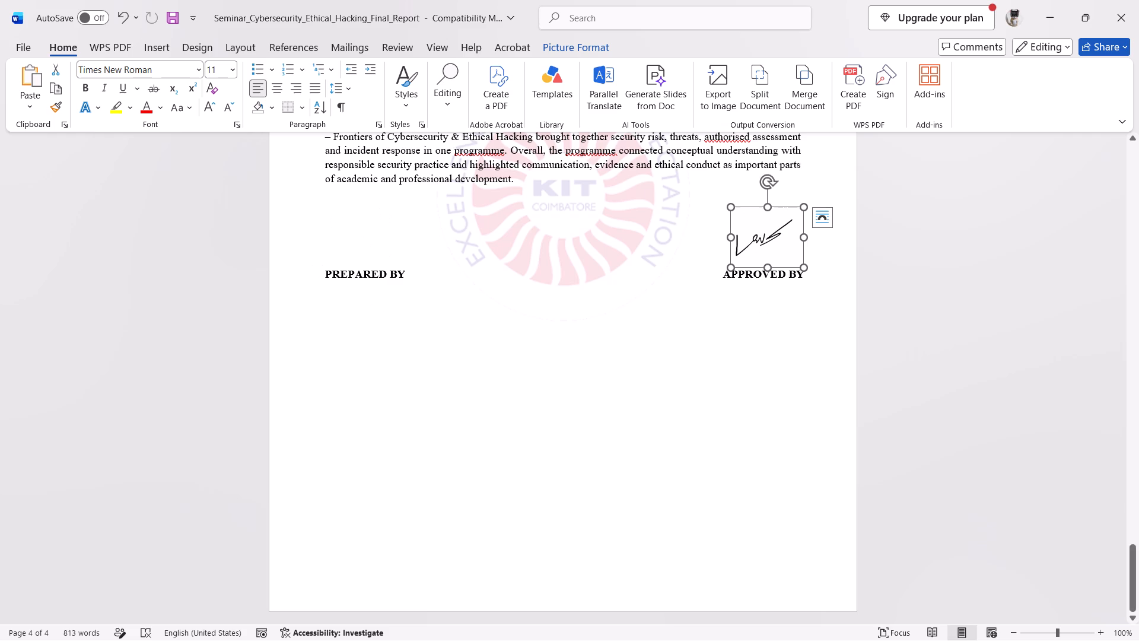
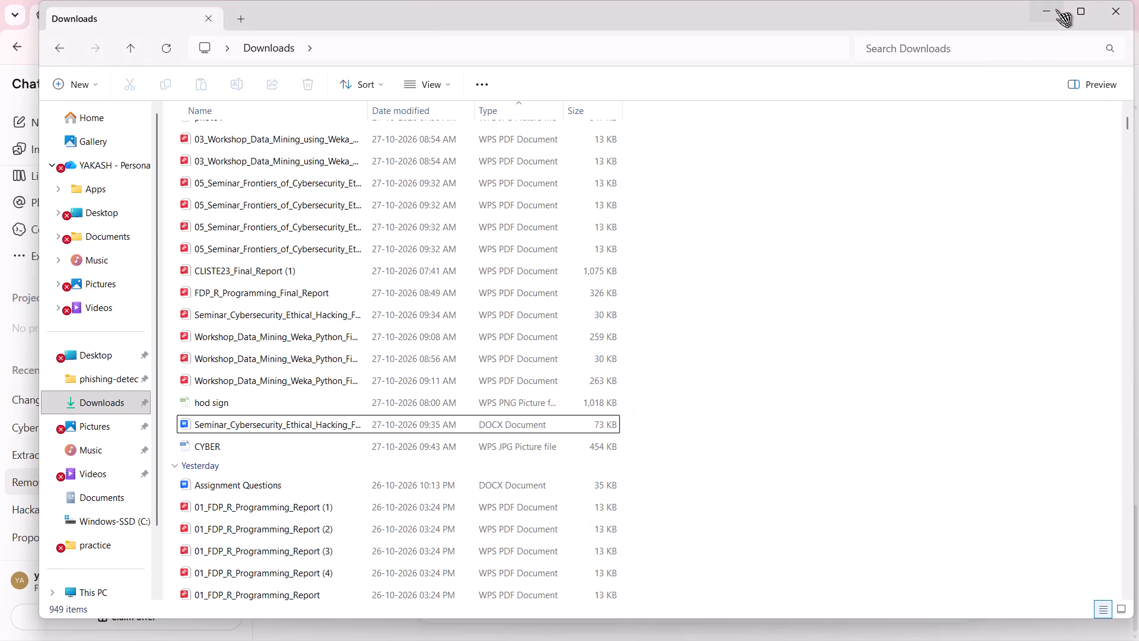
Minimize the Downloads folder and browser windows to return to the Workshop_Data_Mining_Weka_Python_Final_Report document in Word.
left_click(1055, 9)
left_click(1064, 12)
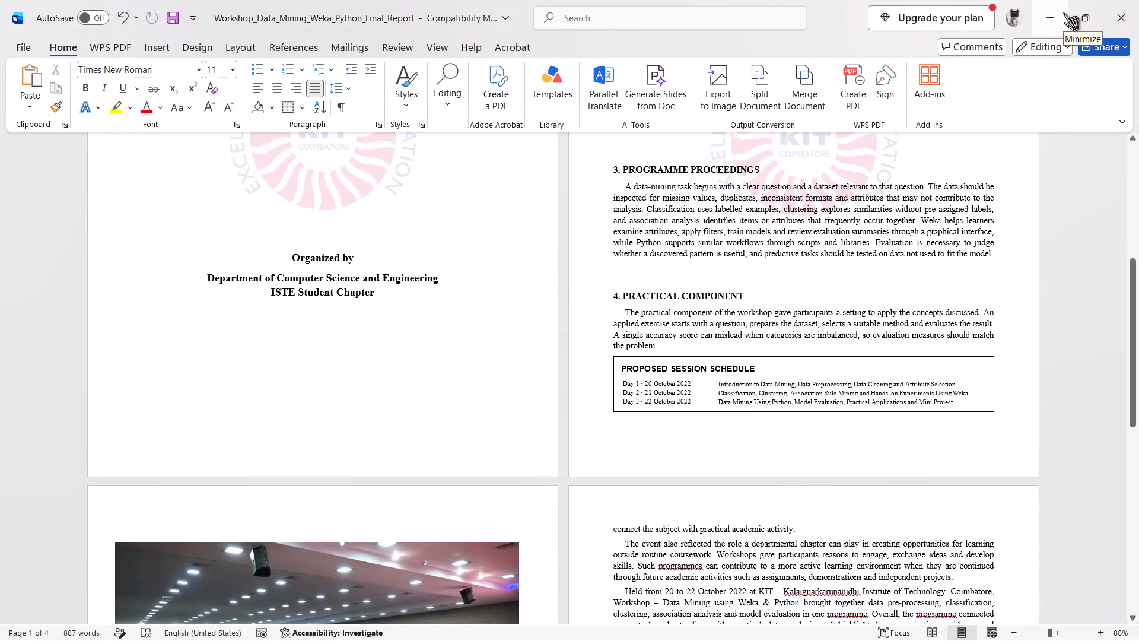
Minimize the report and the browser window to reach the desktop, and open the Recycle Bin (R-bin).
left_click(1063, 12)
left_click(1063, 12)
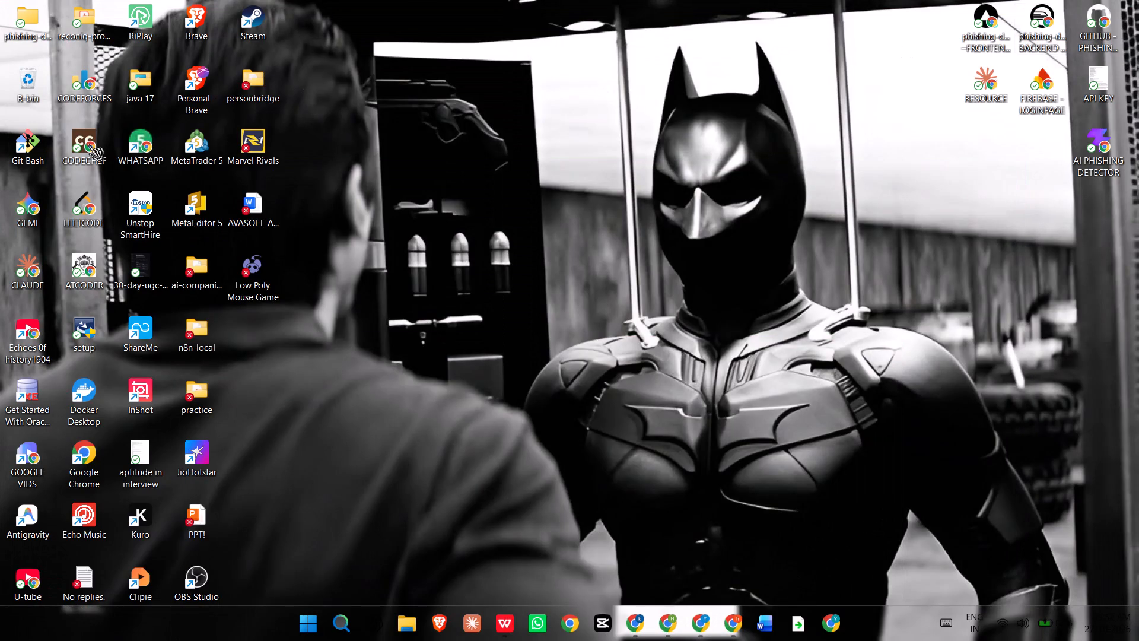
triple_click(28, 75)
left_click(28, 75)
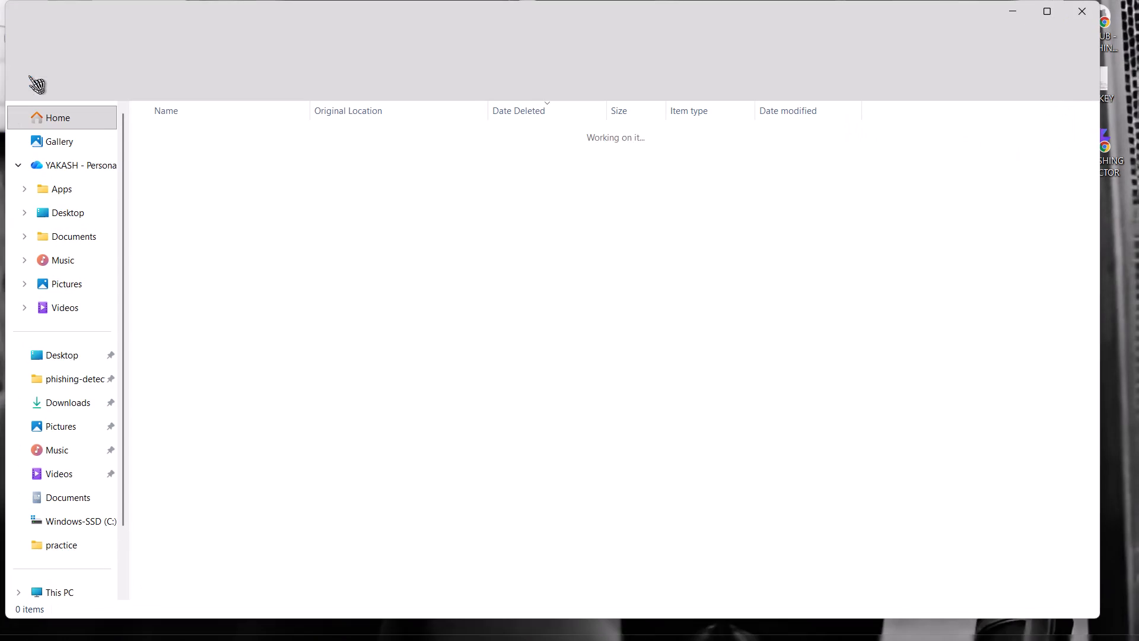
Look through the deleted files in the Recycle Bin for the CLISTE files.
scroll(170, 250, "down", 3)
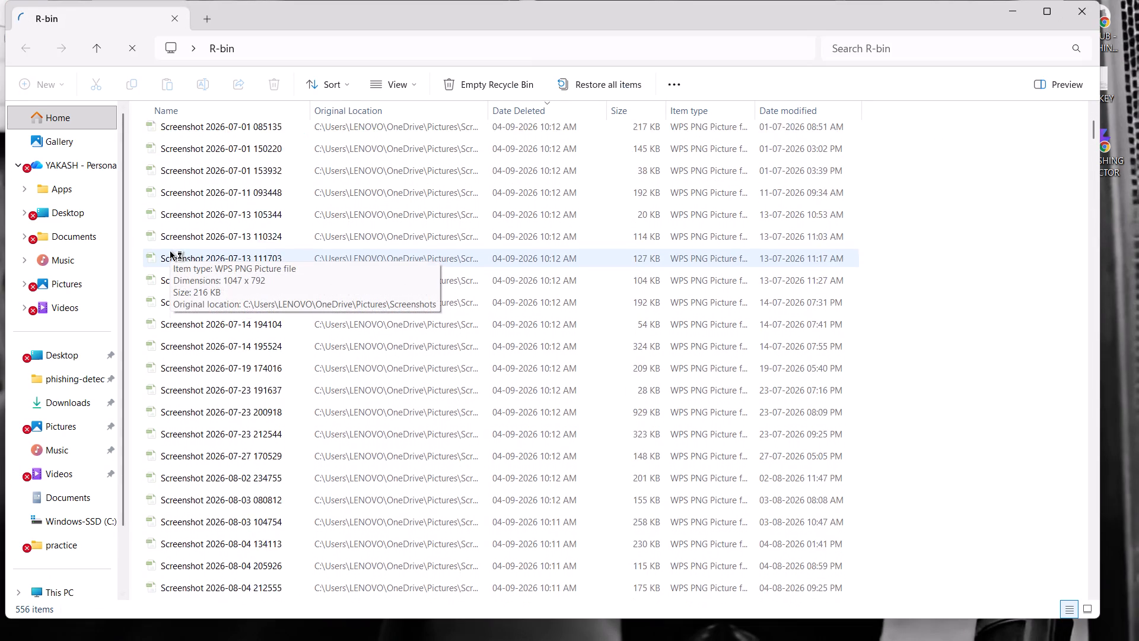
scroll(170, 250, "down", 7)
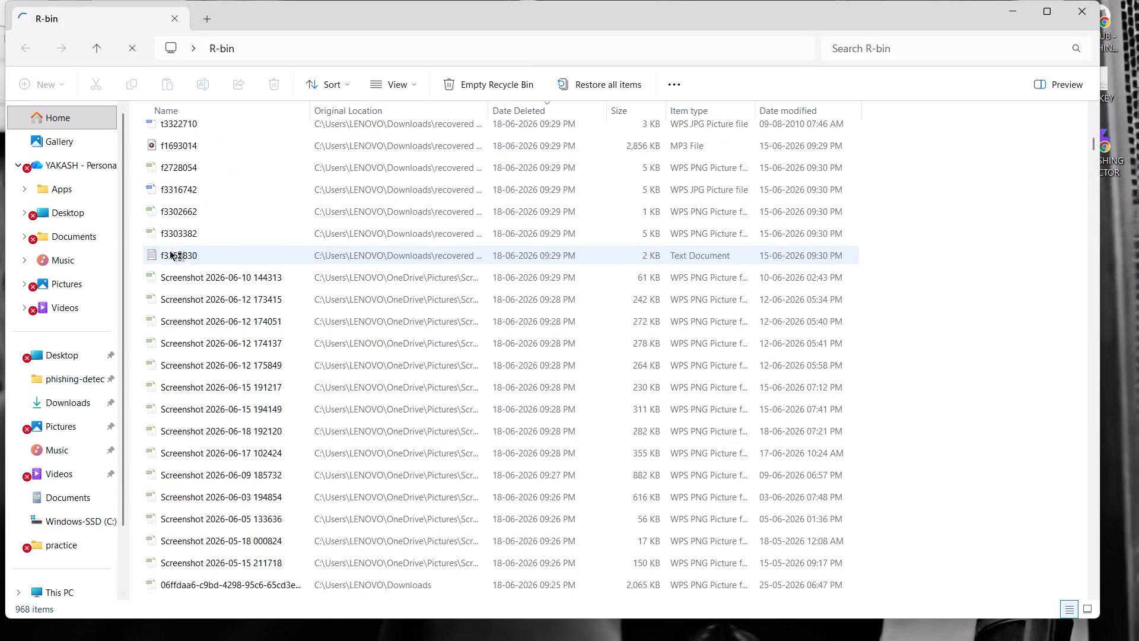
scroll(170, 250, "down", 6)
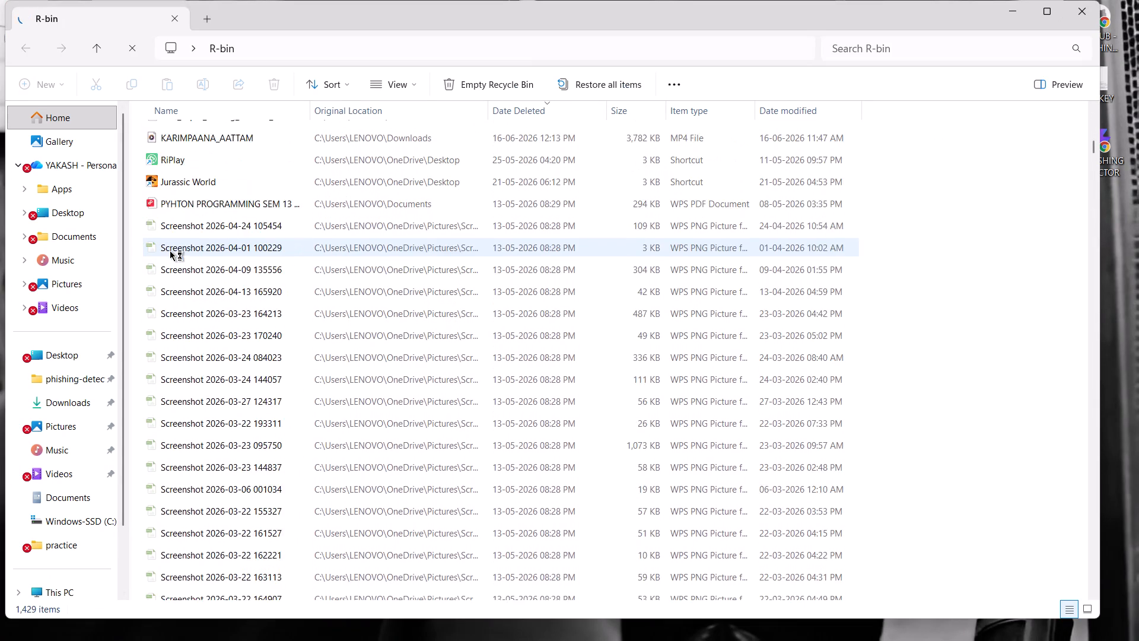
scroll(170, 250, "down", 3)
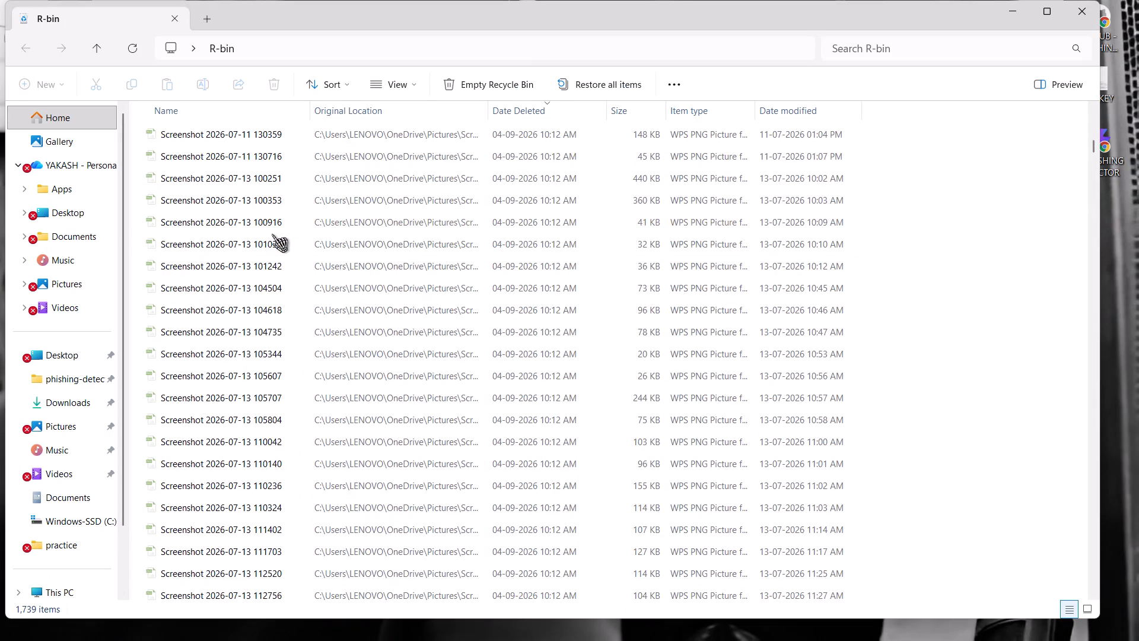
scroll(272, 234, "down", 1)
scroll(272, 234, "up", 20)
scroll(272, 234, "up", 20)
scroll(272, 234, "up", 1)
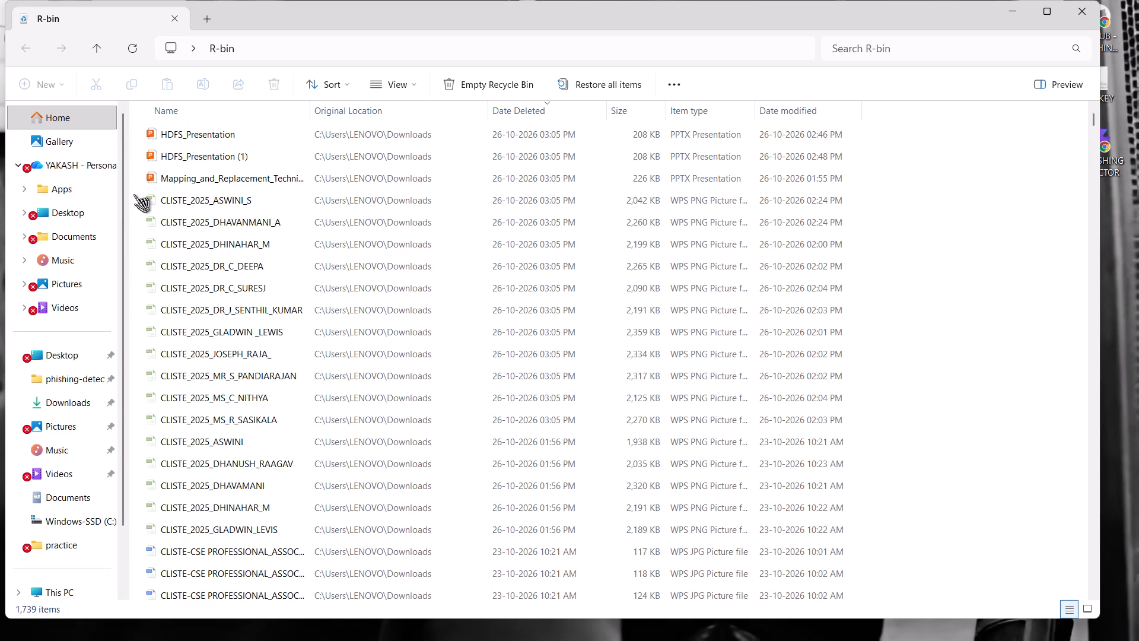
Select the block of CLISTE_2025 images deleted from Downloads on 26-10-2026 at 03:05 PM.
left_click_drag(134, 199, 170, 238)
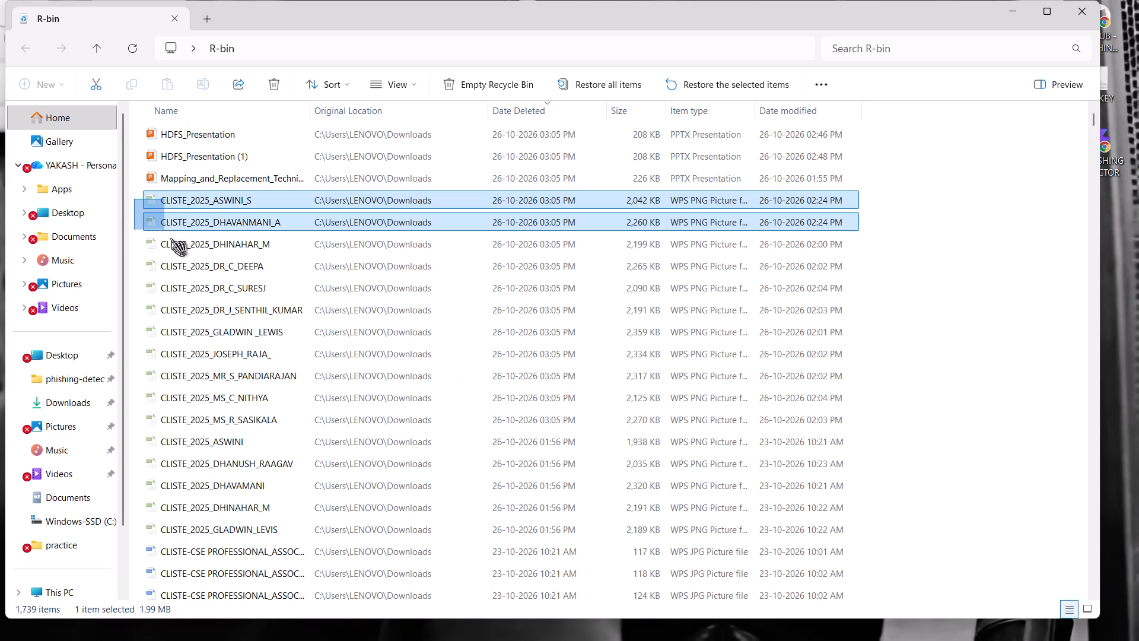
left_click_drag(170, 238, 202, 434)
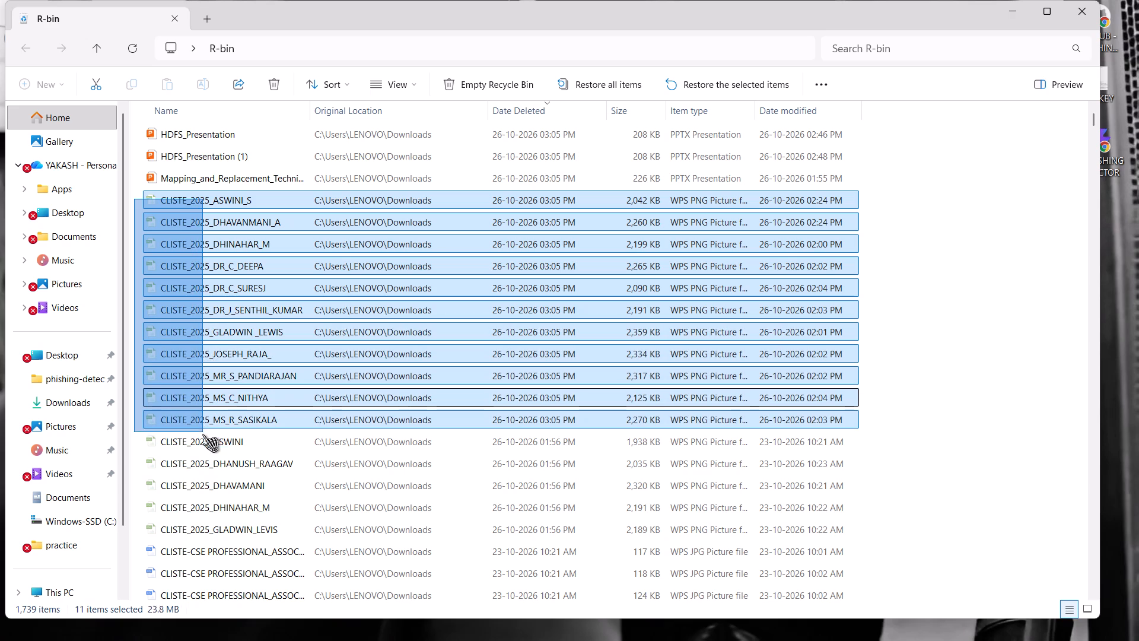
Share the selected CLISTE_2025 images, deleted on 26-10-2026 at 03:05 PM, from the Recycle Bin through WhatsApp.
left_click_drag(202, 434, 197, 427)
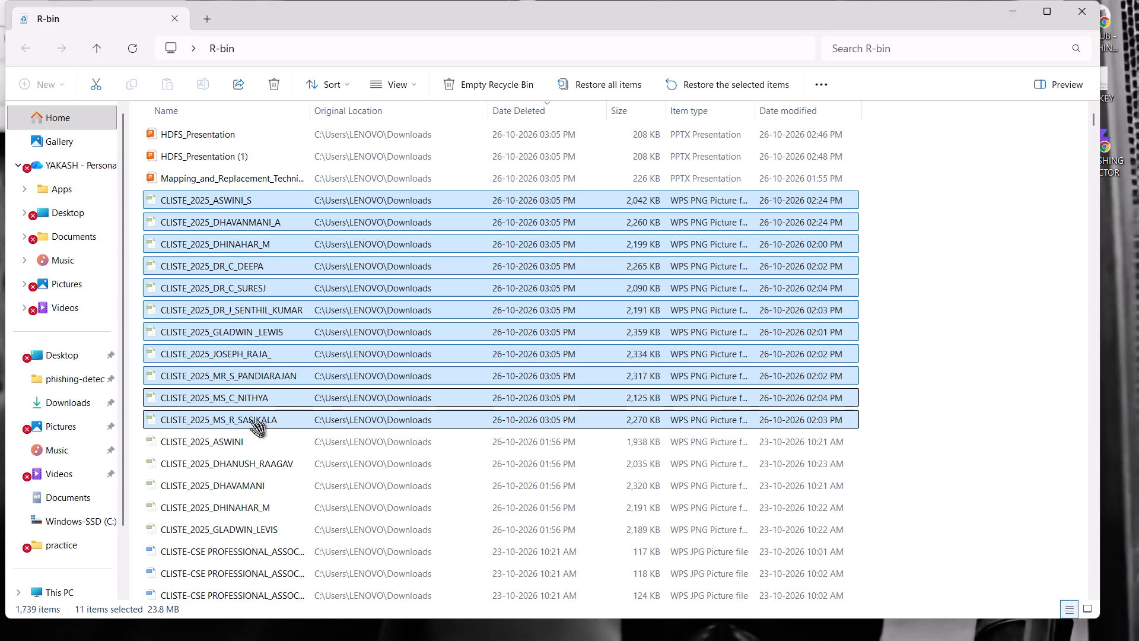
scroll(284, 450, "down", 1)
scroll(284, 450, "up", 2)
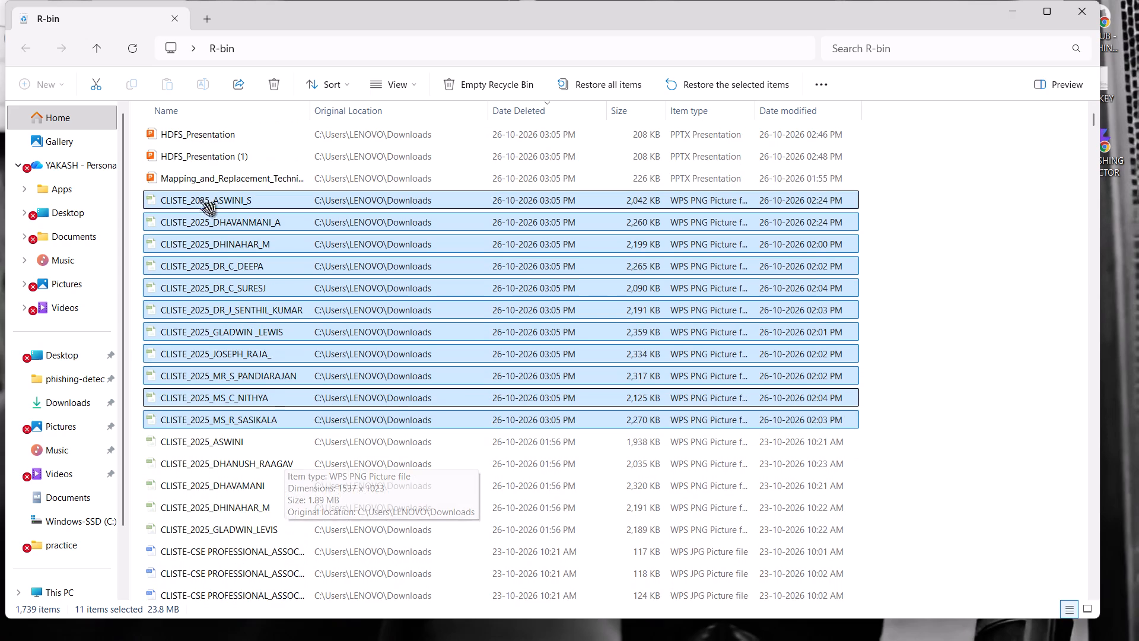
left_click_drag(234, 98, 236, 87)
left_click(236, 87)
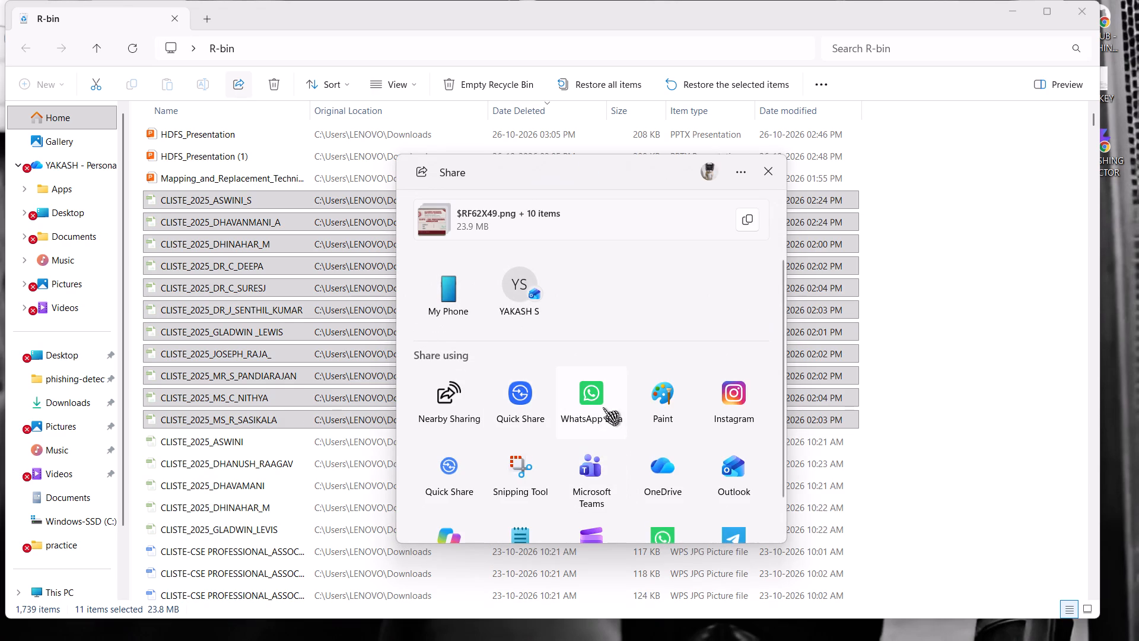
scroll(603, 407, "down", 1)
left_click(579, 339)
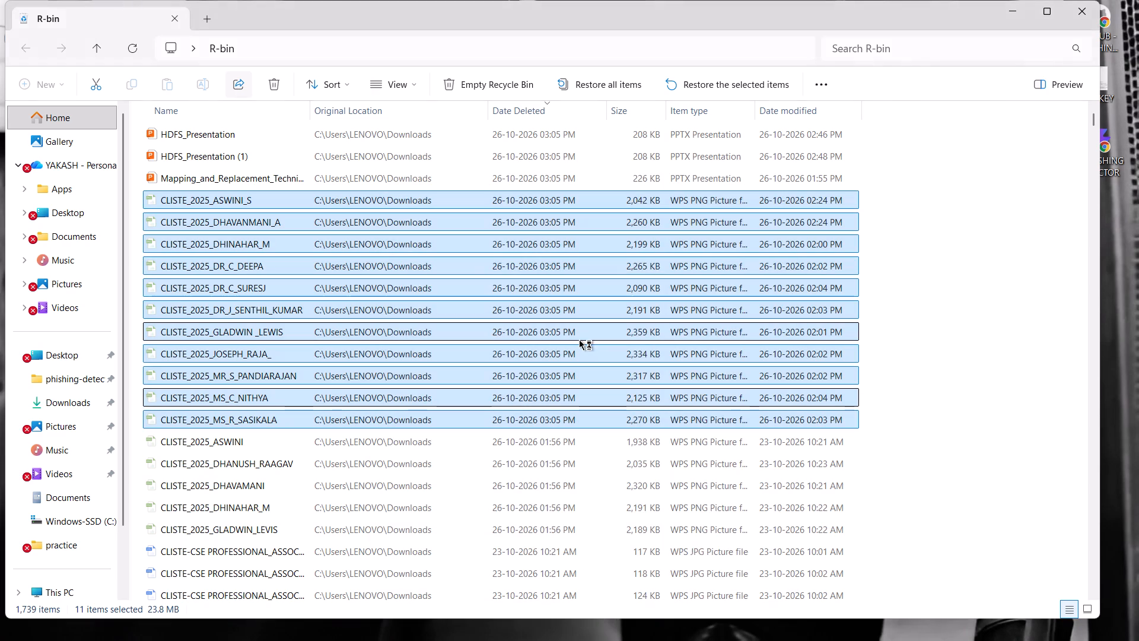